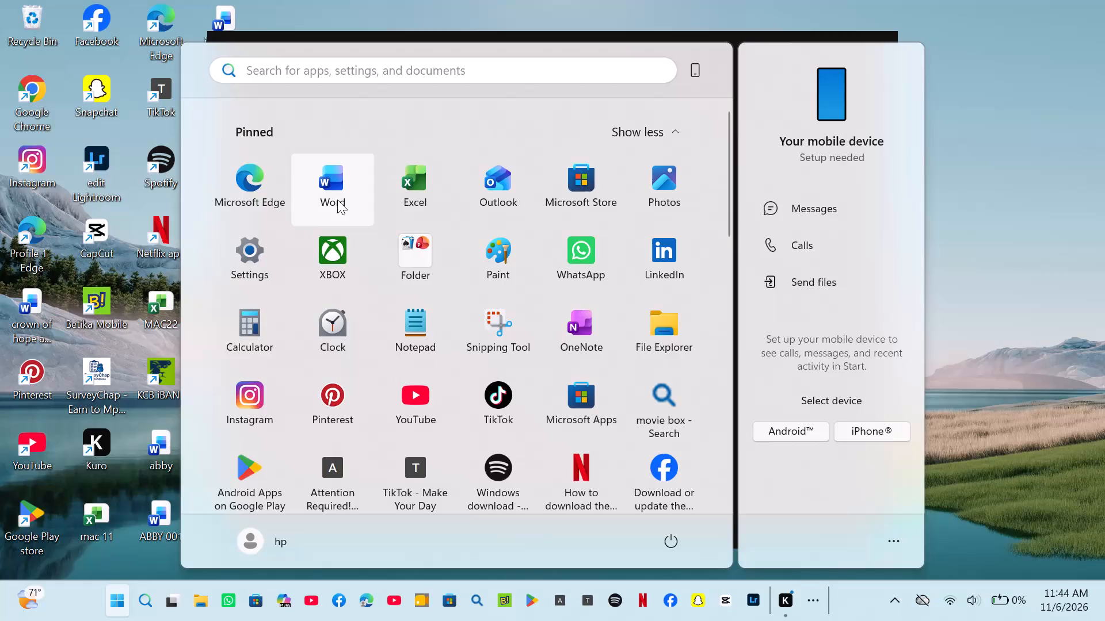
Launch Word and open the recent document "crown of hope academy".
{"action": "double_click", "coordinate": [337, 202]}
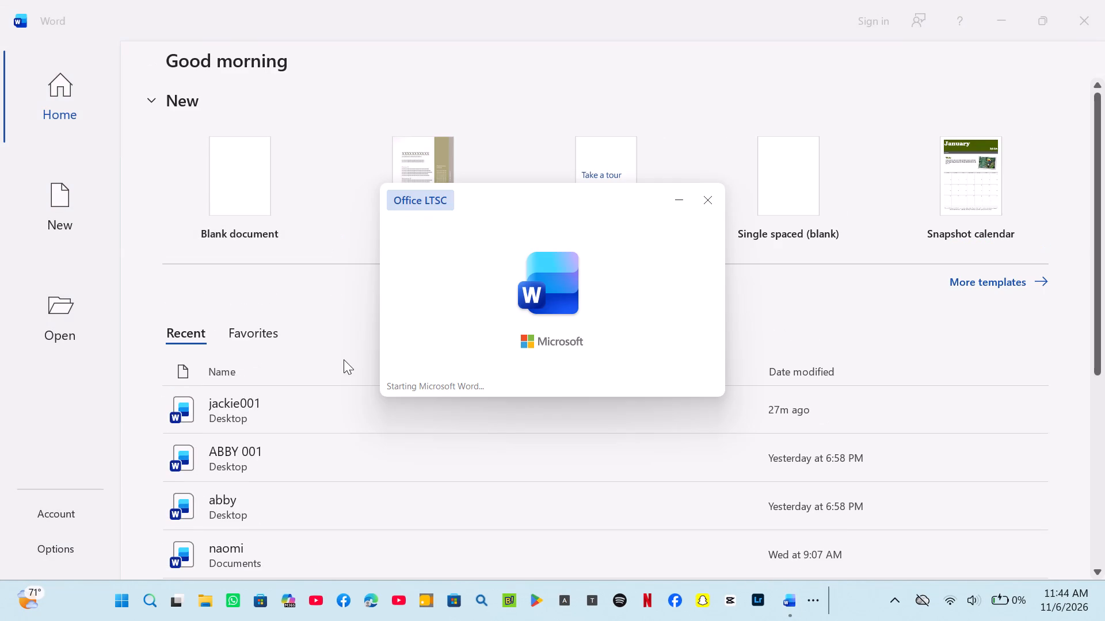
{"action": "scroll", "coordinate": [347, 420], "scroll_direction": "down", "scroll_amount": 4}
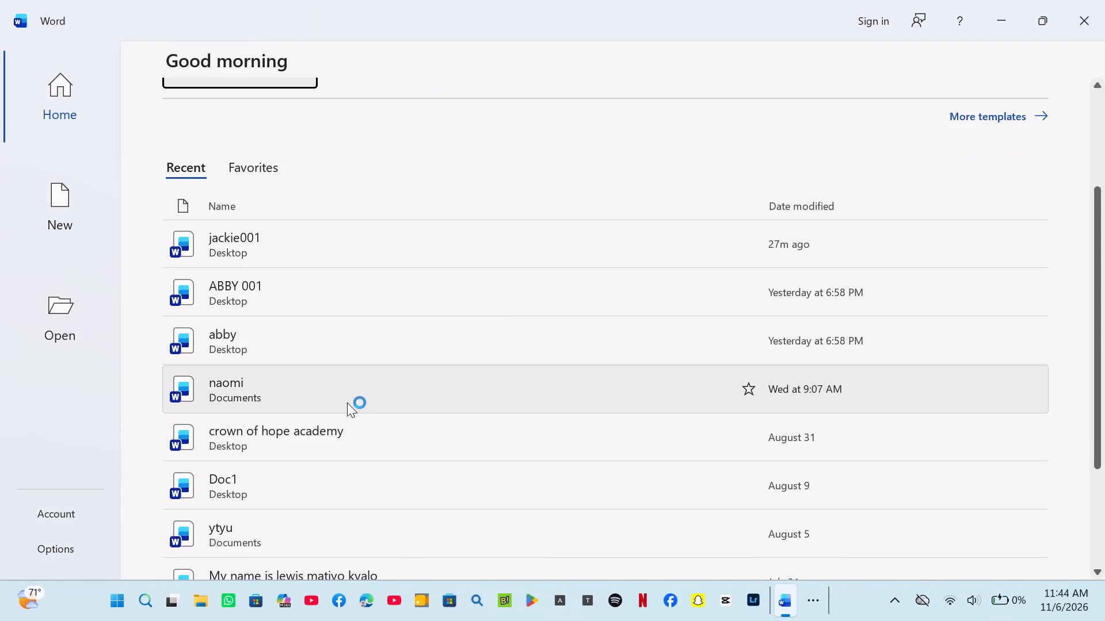
{"action": "scroll", "coordinate": [347, 400], "scroll_direction": "down", "scroll_amount": 3}
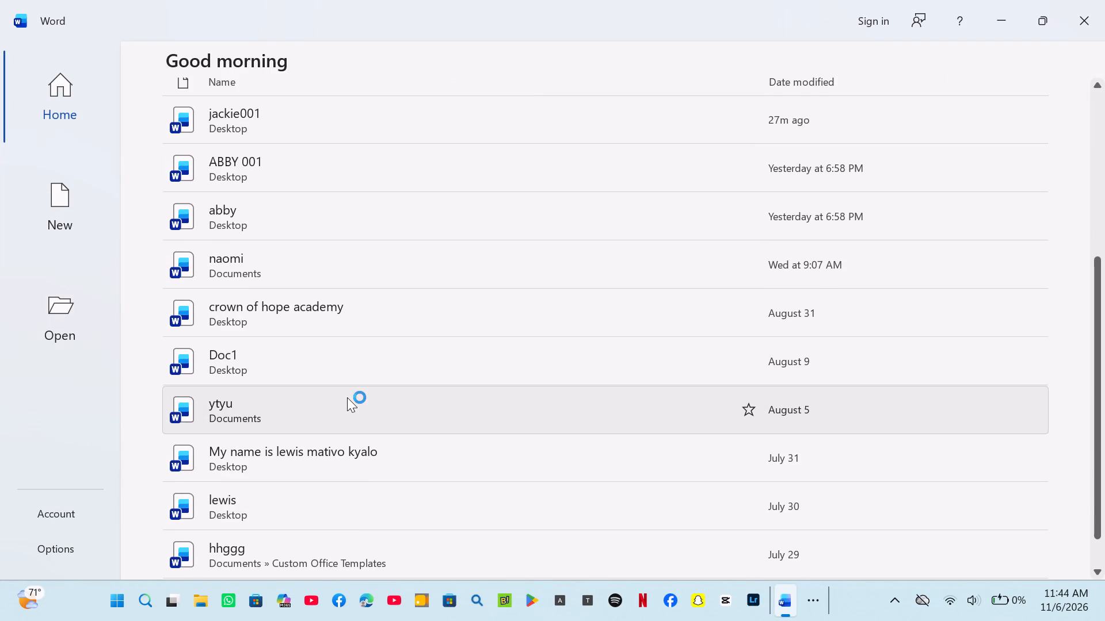
{"action": "left_click", "coordinate": [364, 329]}
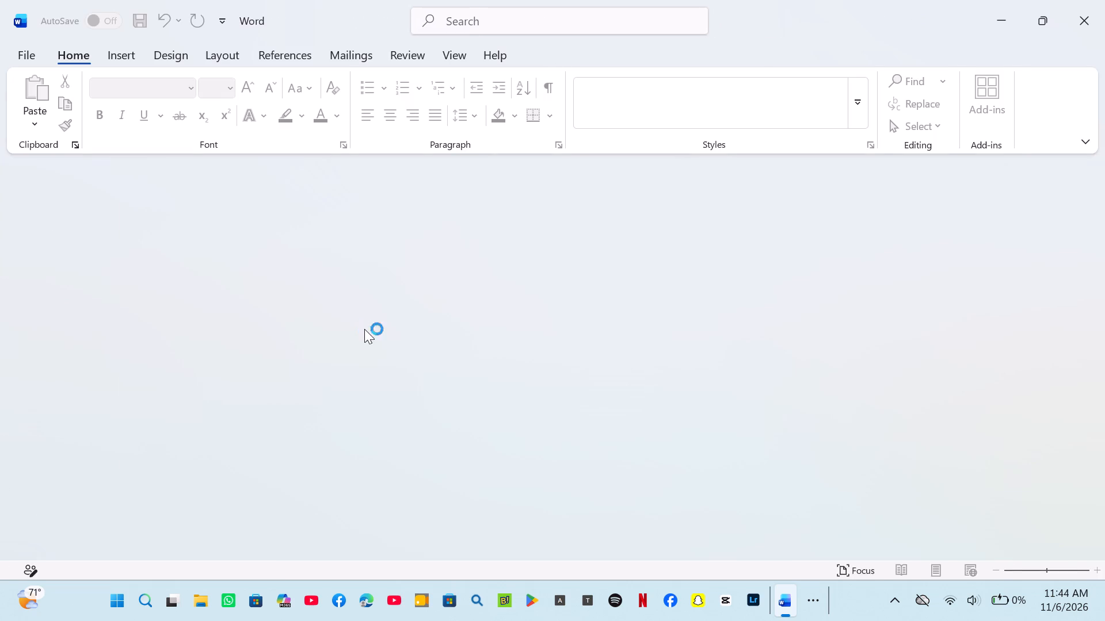
Look through the whole school letter, from the heading to the principal's signature and back.
{"action": "scroll", "coordinate": [361, 337], "scroll_direction": "down", "scroll_amount": 9}
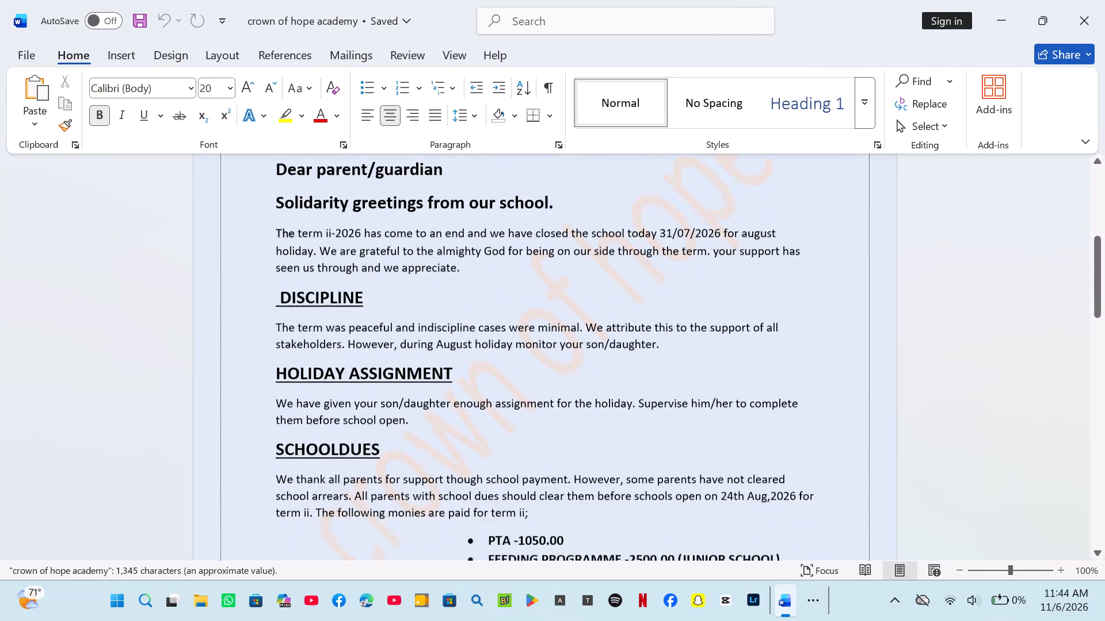
{"action": "scroll", "coordinate": [362, 335], "scroll_direction": "down", "scroll_amount": 8}
{"action": "scroll", "coordinate": [366, 337], "scroll_direction": "down", "scroll_amount": 17}
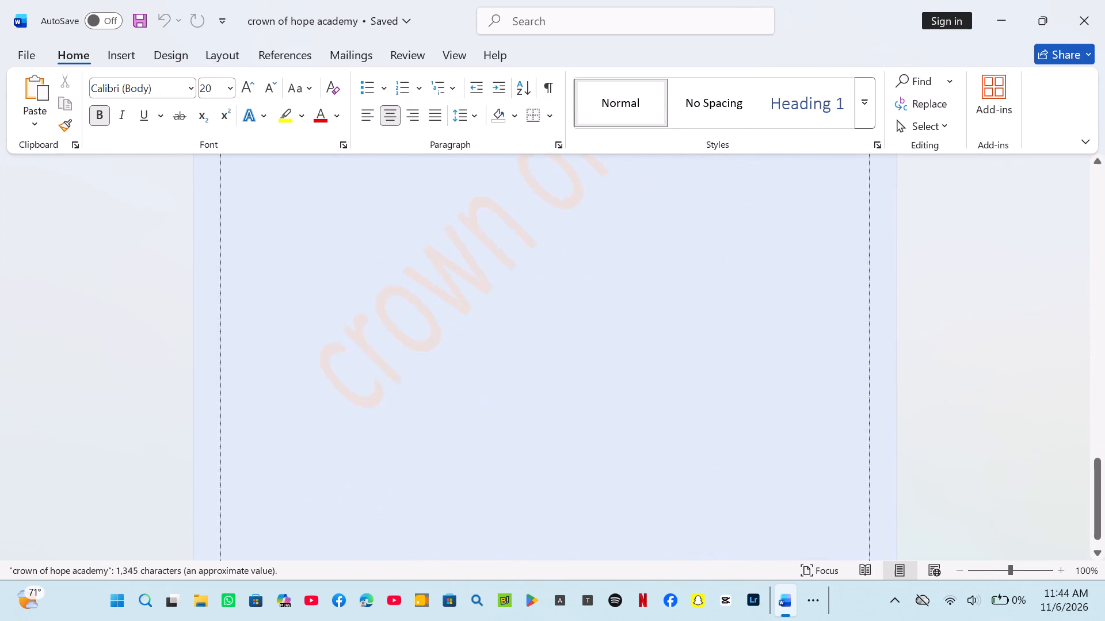
{"action": "scroll", "coordinate": [360, 355], "scroll_direction": "down", "scroll_amount": 10}
{"action": "scroll", "coordinate": [360, 351], "scroll_direction": "up", "scroll_amount": 17}
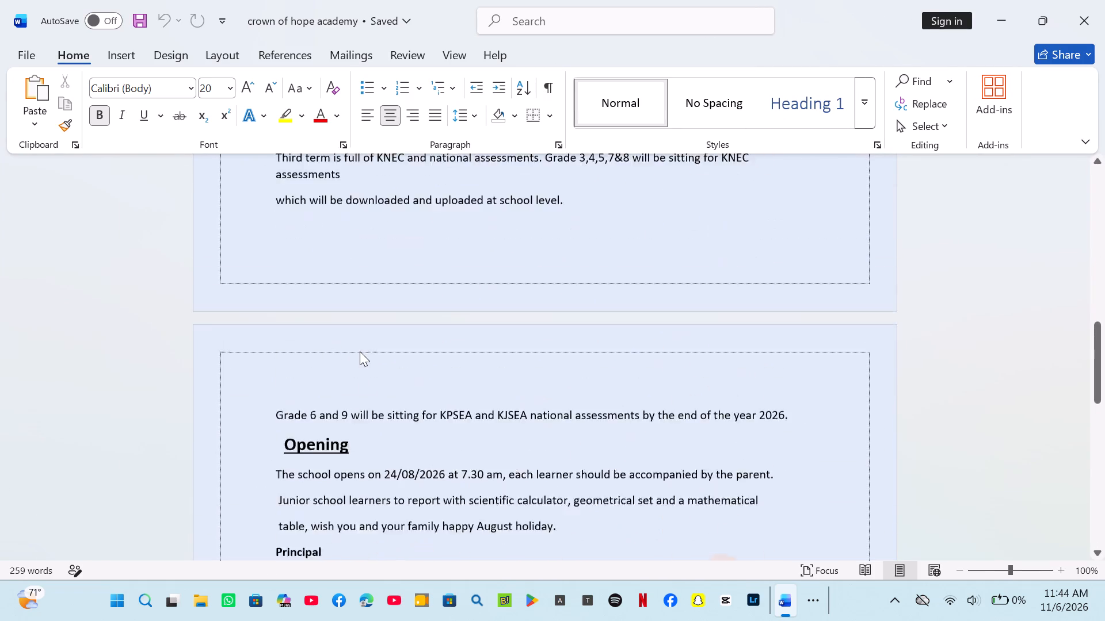
{"action": "scroll", "coordinate": [359, 356], "scroll_direction": "up", "scroll_amount": 15}
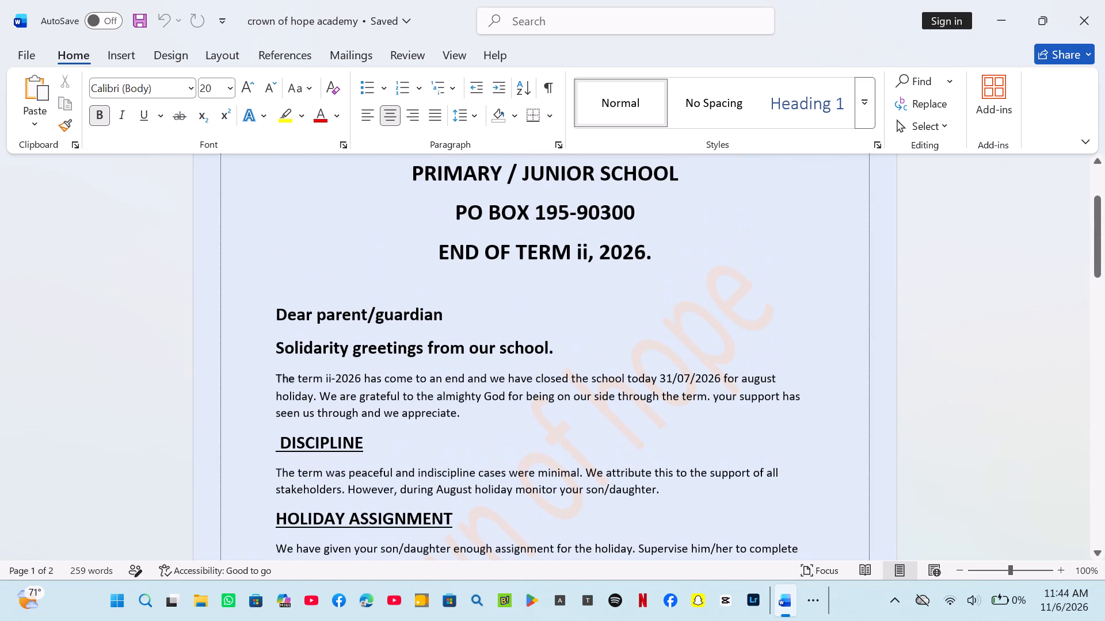
{"action": "scroll", "coordinate": [535, 620], "scroll_direction": "down", "scroll_amount": 1}
{"action": "scroll", "coordinate": [535, 620], "scroll_direction": "up", "scroll_amount": 7}
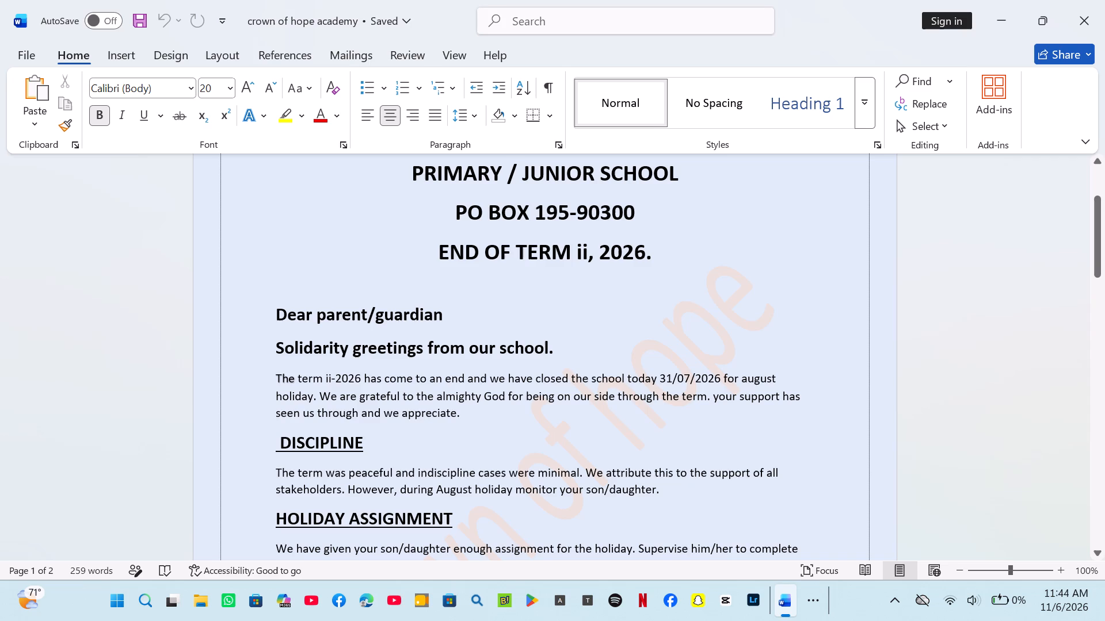
Set the font size to 8 for all text from "PRIMARY / JUNIOR SCHOOL" to the end of the letter.
{"action": "left_click_drag", "start_coordinate": [410, 164], "coordinate": [435, 226]}
{"action": "left_click_drag", "start_coordinate": [401, 174], "coordinate": [531, 315]}
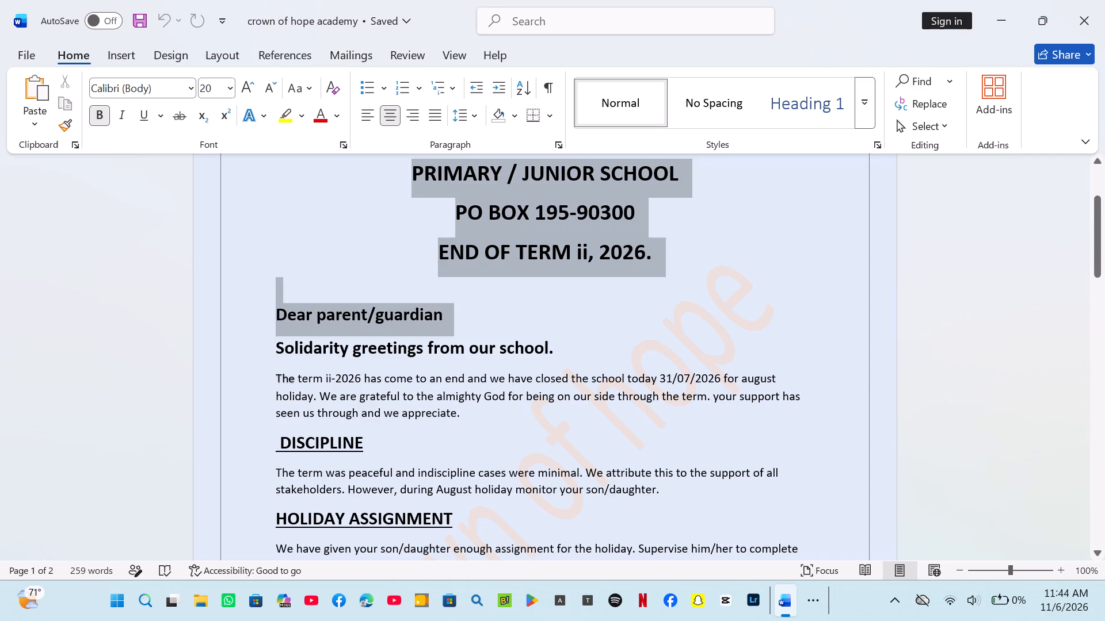
{"action": "left_click_drag", "start_coordinate": [531, 315], "coordinate": [545, 578]}
{"action": "scroll", "coordinate": [551, 546], "scroll_direction": "down", "scroll_amount": 5}
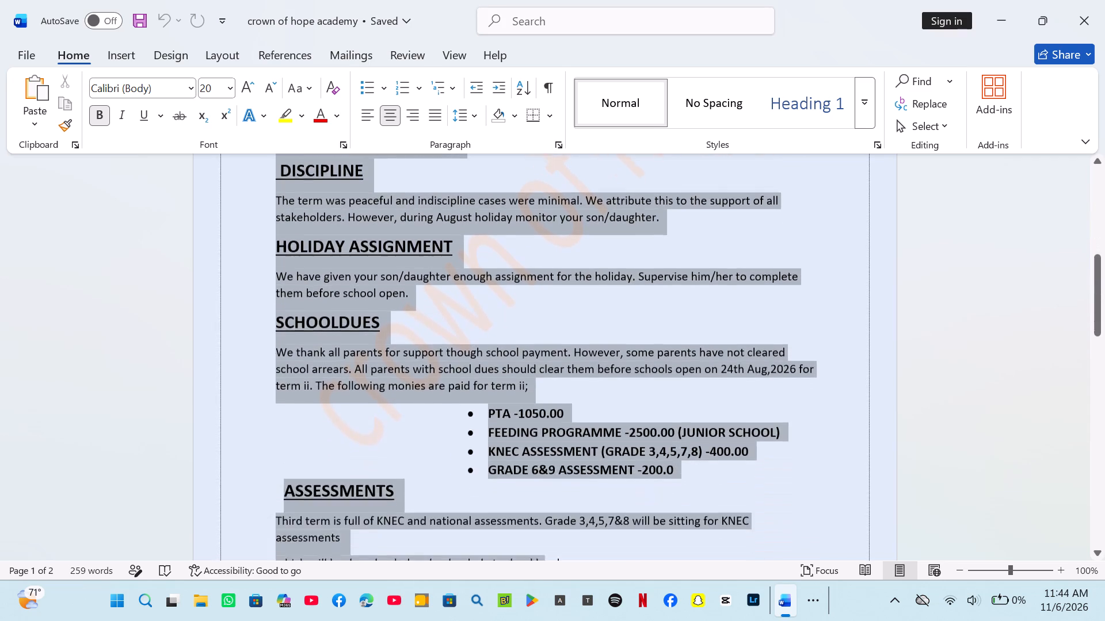
{"action": "scroll", "coordinate": [545, 578], "scroll_direction": "down", "scroll_amount": 2}
{"action": "left_click_drag", "start_coordinate": [545, 578], "coordinate": [543, 584]}
{"action": "scroll", "coordinate": [543, 584], "scroll_direction": "down", "scroll_amount": 2}
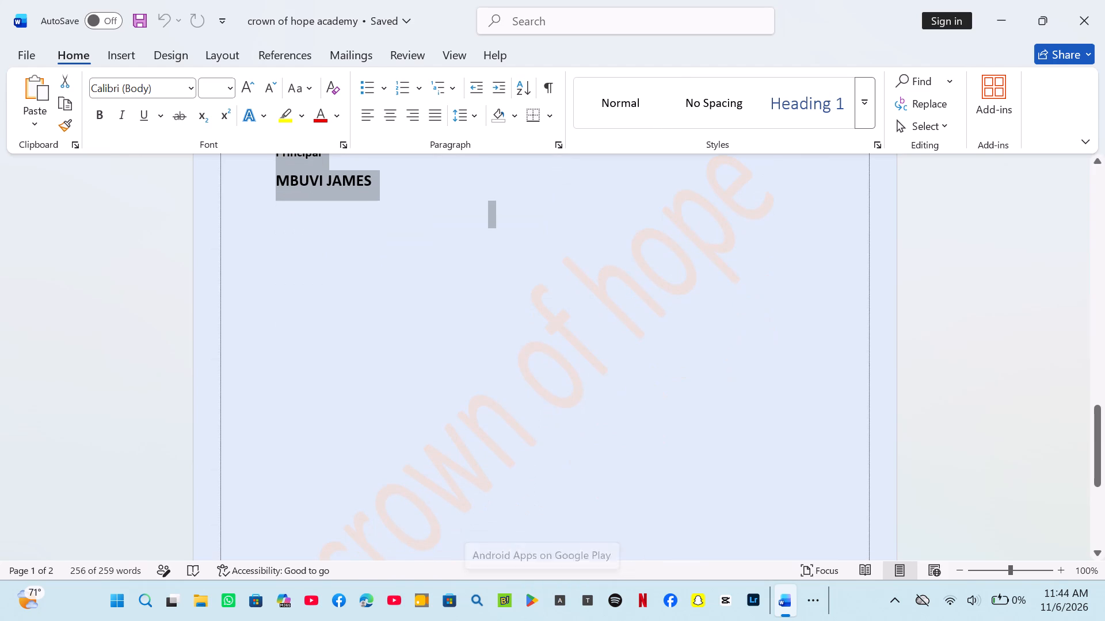
{"action": "left_click", "coordinate": [226, 89]}
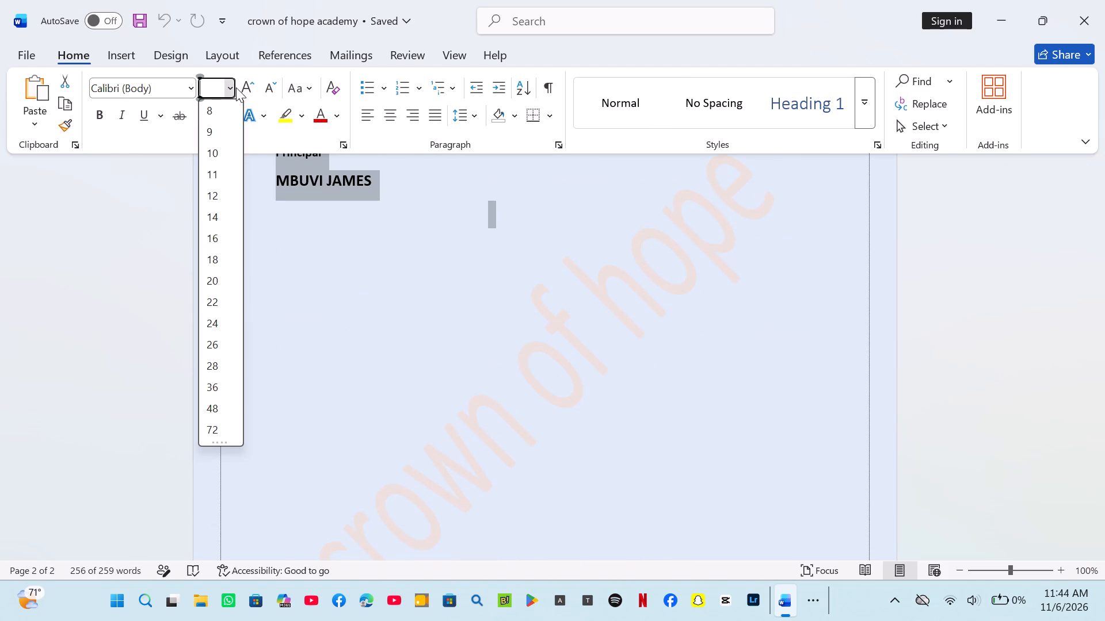
{"action": "left_click", "coordinate": [225, 105]}
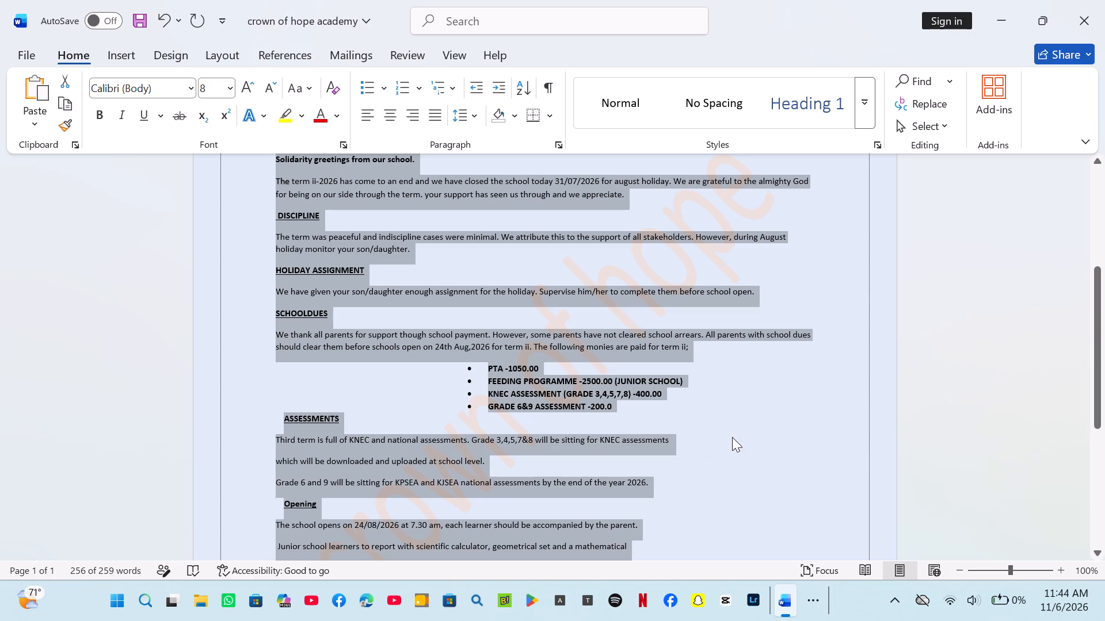
Deselect the text and review the resized letter's layout from the title to the signature.
{"action": "left_click_drag", "start_coordinate": [732, 439], "coordinate": [726, 442]}
{"action": "scroll", "coordinate": [612, 363], "scroll_direction": "down", "scroll_amount": 1}
{"action": "scroll", "coordinate": [612, 363], "scroll_direction": "up", "scroll_amount": 10}
{"action": "scroll", "coordinate": [610, 359], "scroll_direction": "down", "scroll_amount": 4}
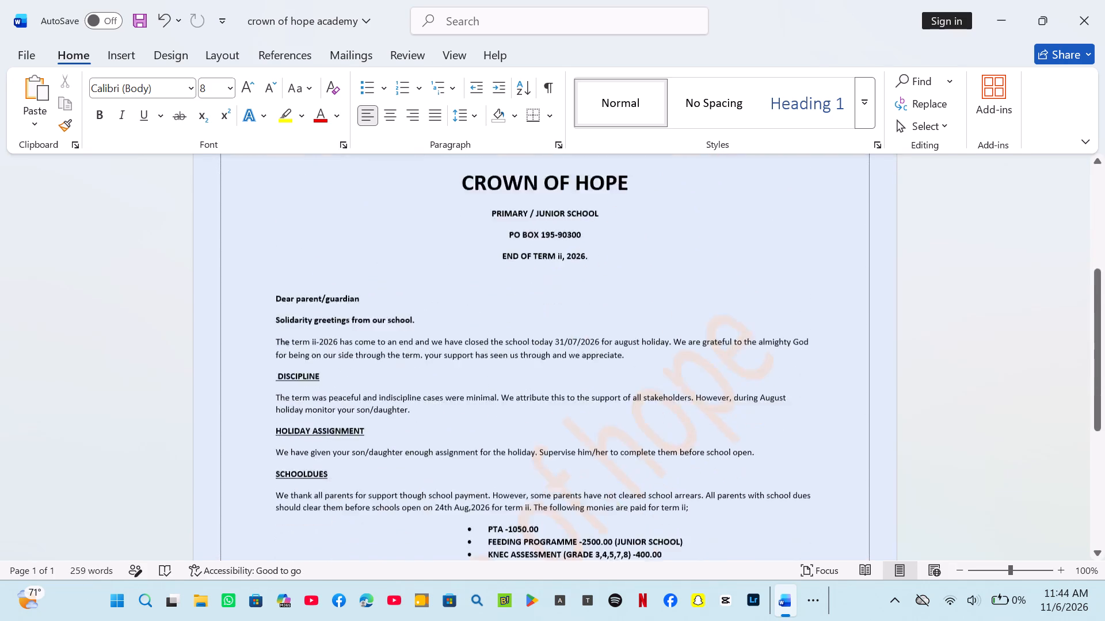
{"action": "scroll", "coordinate": [610, 359], "scroll_direction": "down", "scroll_amount": 17}
{"action": "scroll", "coordinate": [607, 355], "scroll_direction": "down", "scroll_amount": 7}
{"action": "scroll", "coordinate": [602, 350], "scroll_direction": "up", "scroll_amount": 5}
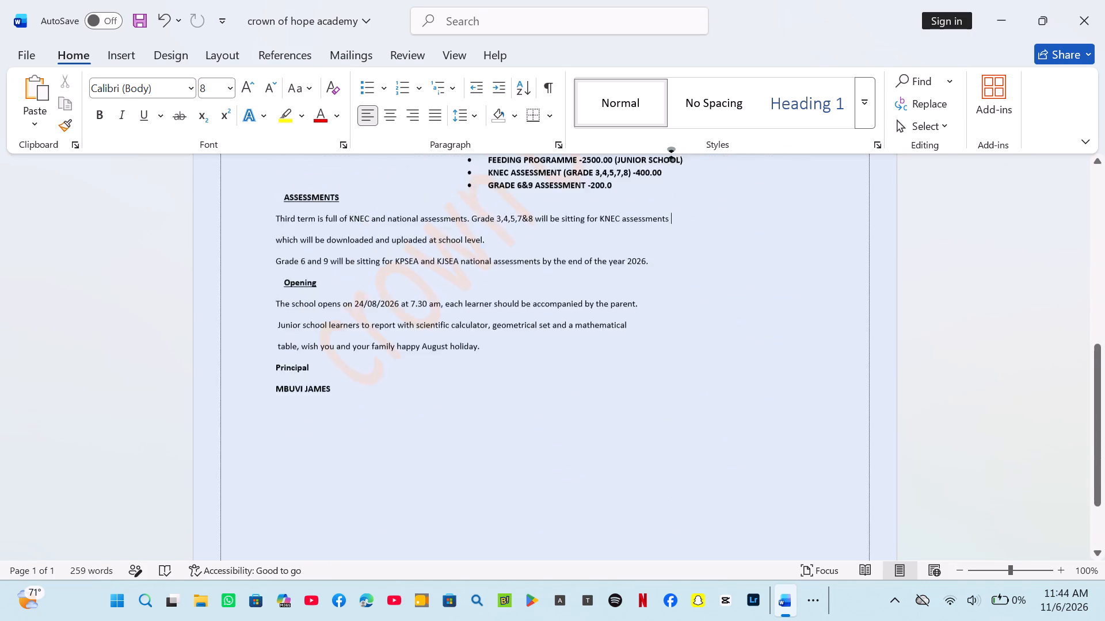
{"action": "scroll", "coordinate": [602, 350], "scroll_direction": "up", "scroll_amount": 5}
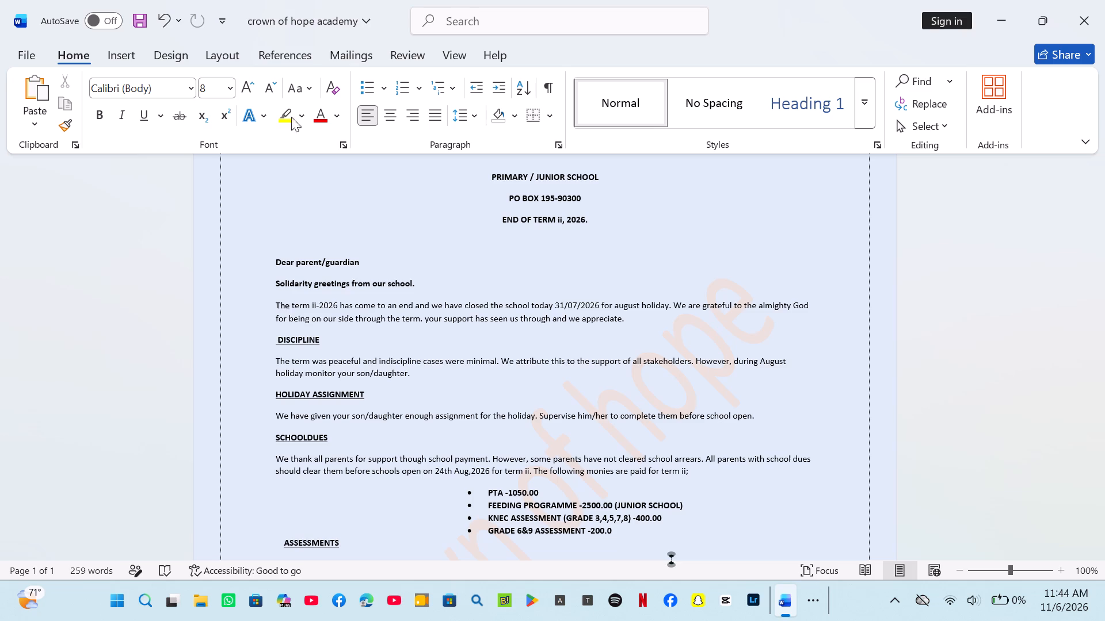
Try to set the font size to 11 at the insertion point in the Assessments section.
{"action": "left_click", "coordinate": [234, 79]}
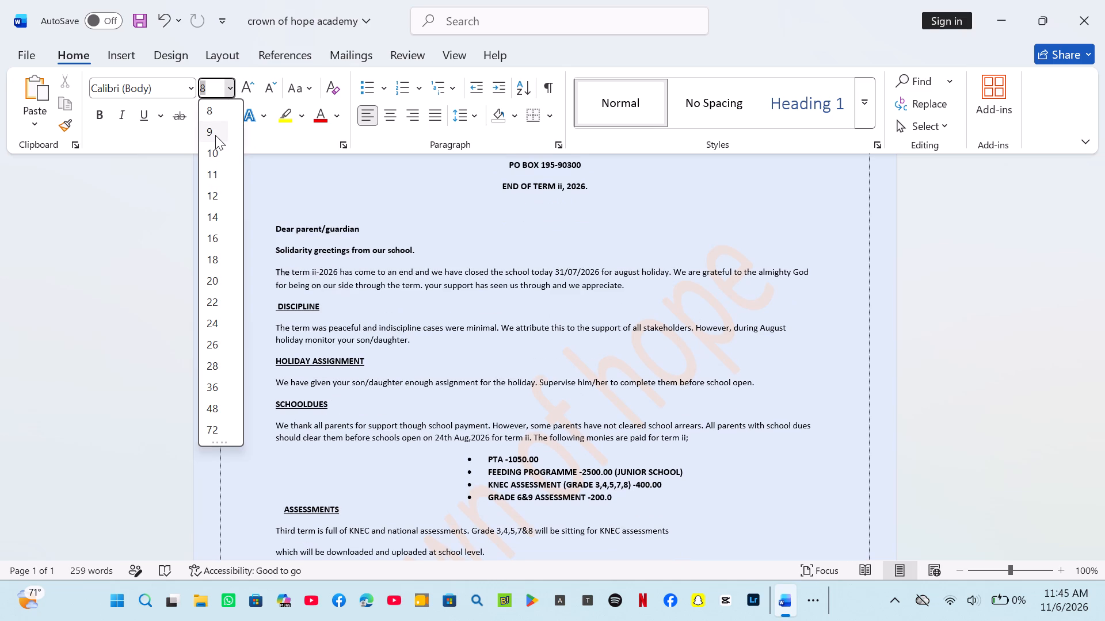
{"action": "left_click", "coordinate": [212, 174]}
Check the letter's text sizes and page layout from the signature back up to the title.
{"action": "scroll", "coordinate": [330, 309], "scroll_direction": "down", "scroll_amount": 15}
{"action": "scroll", "coordinate": [326, 328], "scroll_direction": "up", "scroll_amount": 9}
{"action": "scroll", "coordinate": [324, 319], "scroll_direction": "down", "scroll_amount": 13}
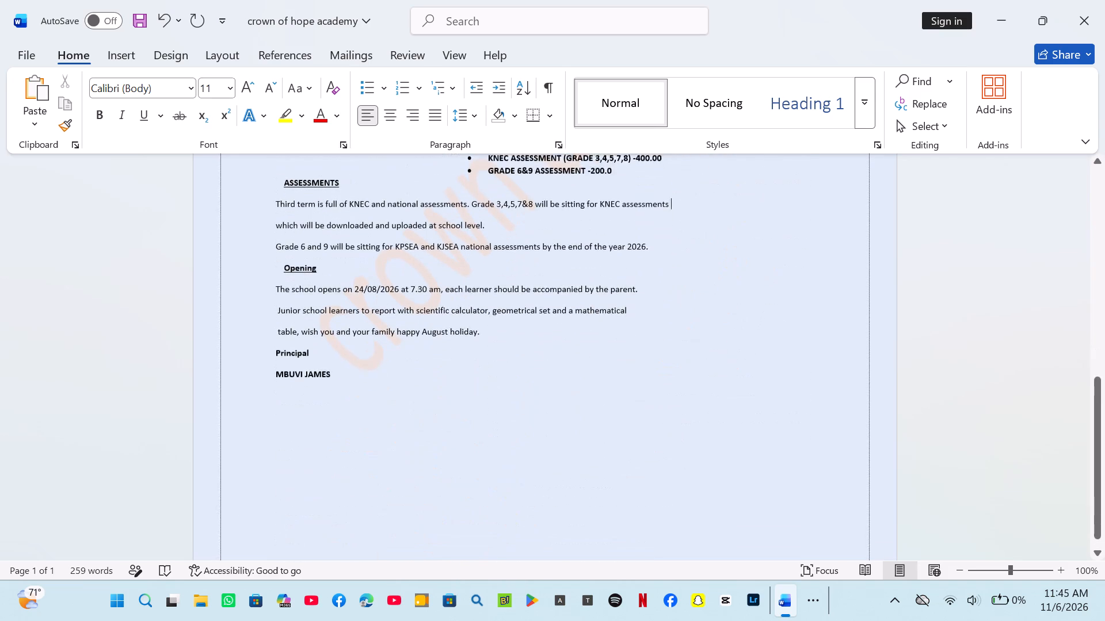
{"action": "scroll", "coordinate": [327, 309], "scroll_direction": "down", "scroll_amount": 19}
{"action": "scroll", "coordinate": [325, 320], "scroll_direction": "up", "scroll_amount": 9}
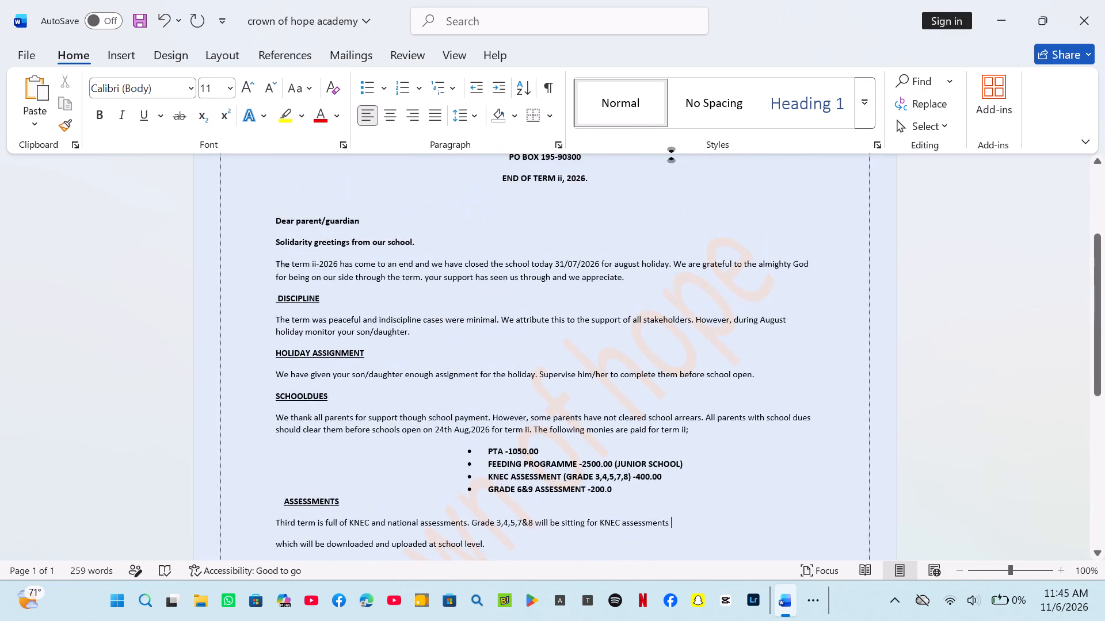
{"action": "scroll", "coordinate": [325, 319], "scroll_direction": "up", "scroll_amount": 8}
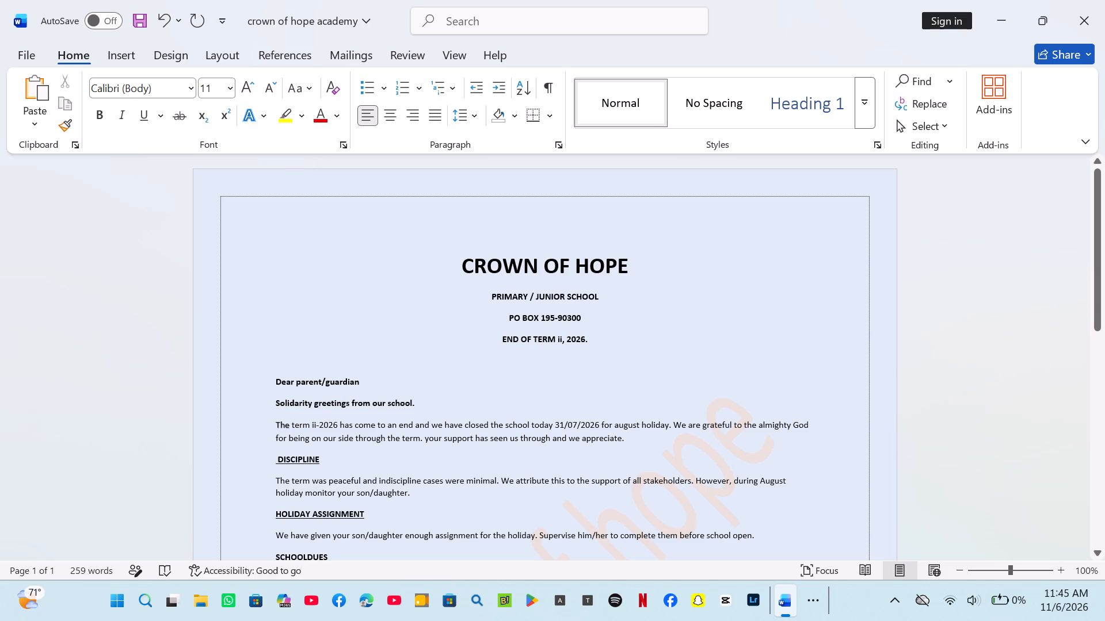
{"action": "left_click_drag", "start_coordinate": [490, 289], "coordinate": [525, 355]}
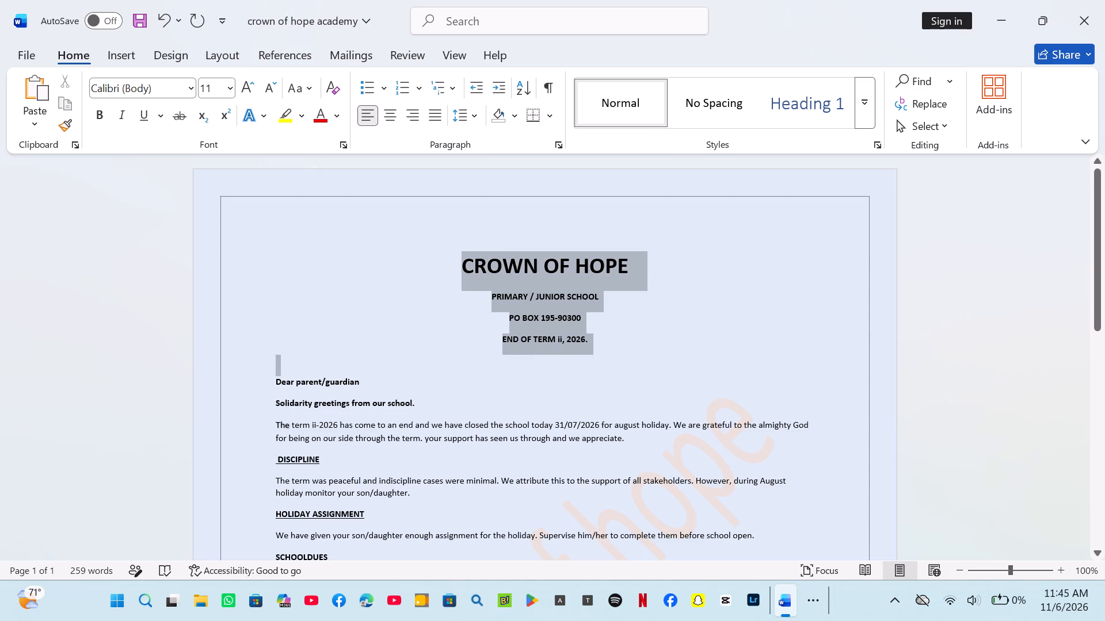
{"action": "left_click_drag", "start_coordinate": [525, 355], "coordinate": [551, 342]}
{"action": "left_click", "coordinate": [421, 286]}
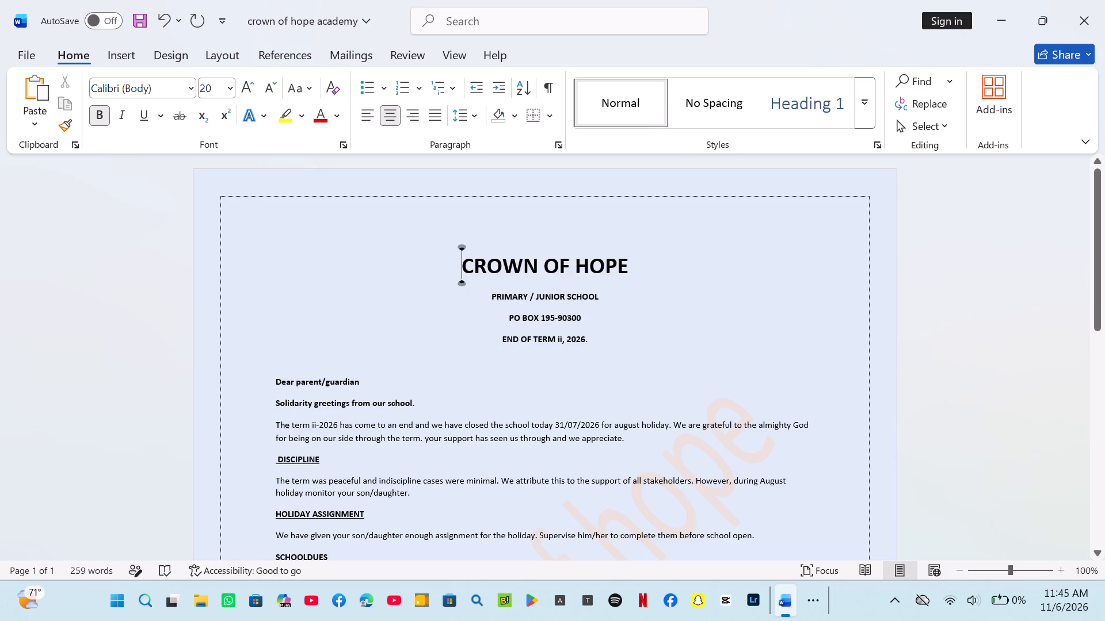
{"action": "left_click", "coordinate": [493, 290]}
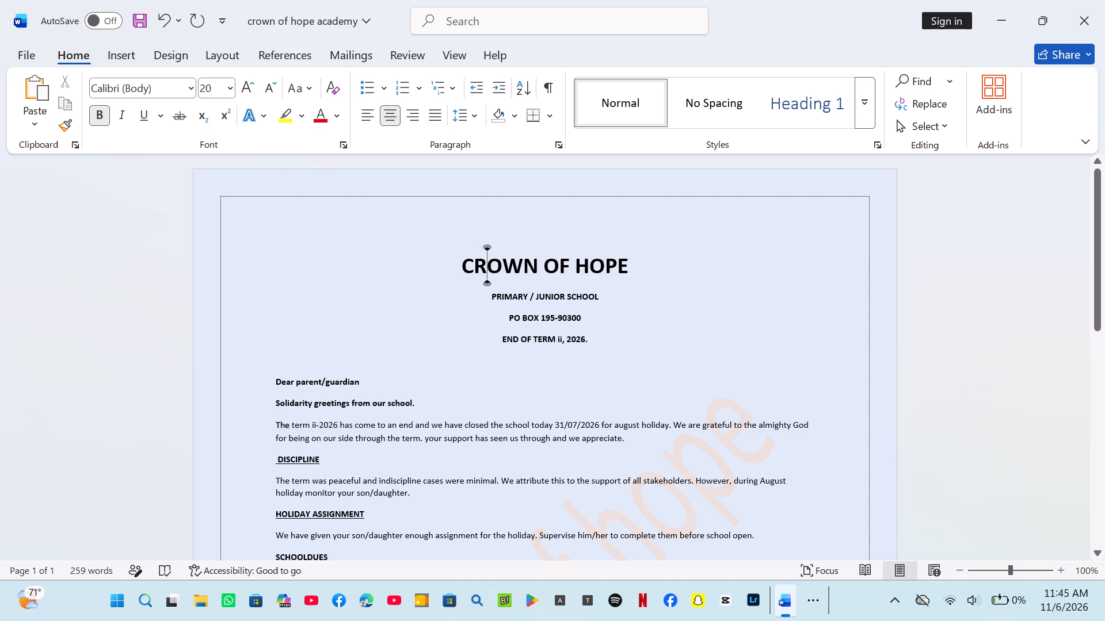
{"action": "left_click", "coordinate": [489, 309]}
Enlarge the three heading lines from "PRIMARY / JUNIOR SCHOOL" to "END OF TERM ii, 2026." to font size 14.
{"action": "left_click_drag", "start_coordinate": [494, 296], "coordinate": [524, 340]}
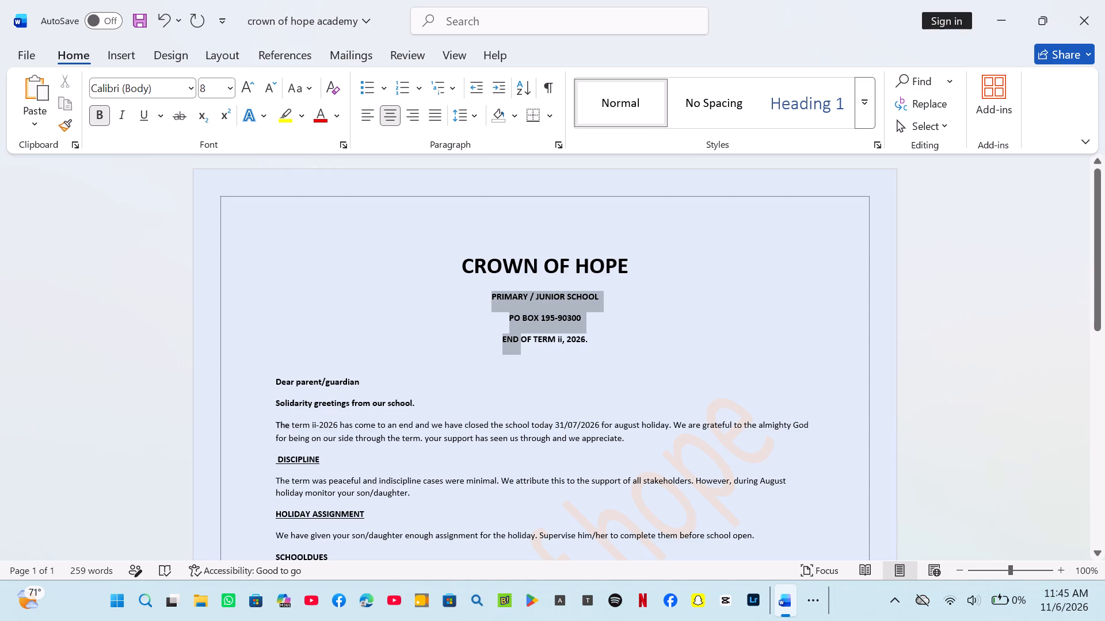
{"action": "left_click_drag", "start_coordinate": [524, 340], "coordinate": [577, 355]}
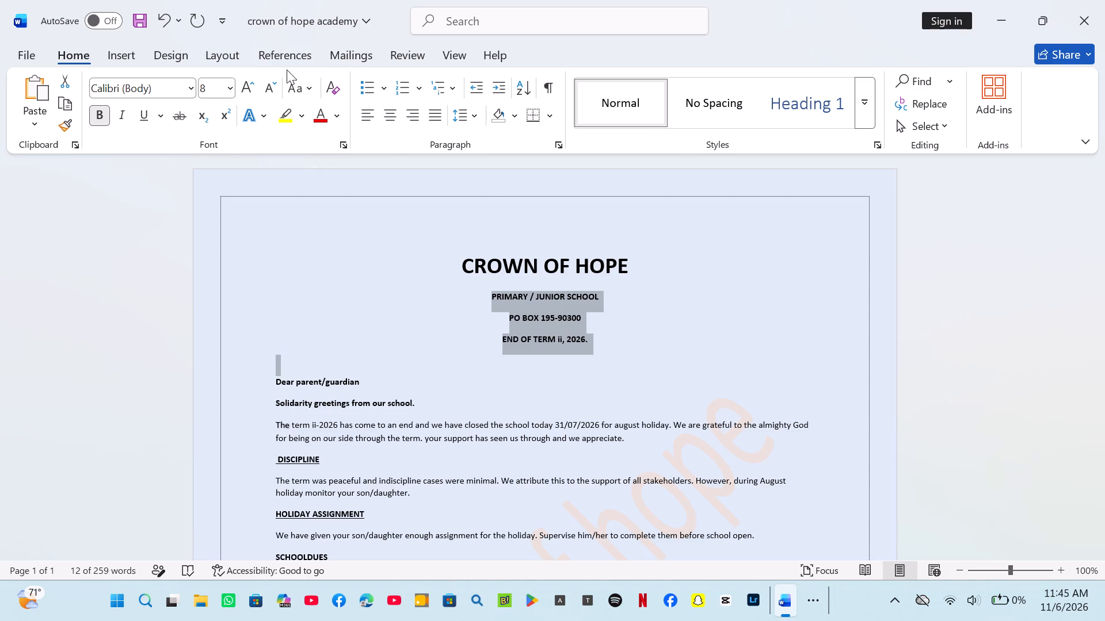
{"action": "left_click", "coordinate": [254, 88]}
{"action": "left_click", "coordinate": [254, 88]}
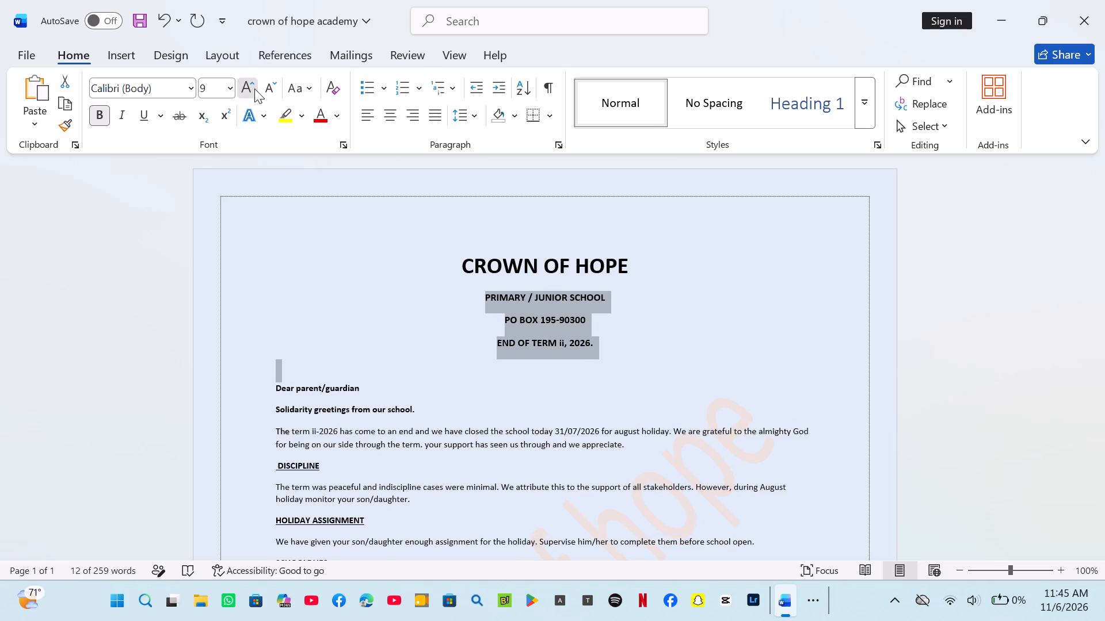
{"action": "left_click", "coordinate": [255, 90]}
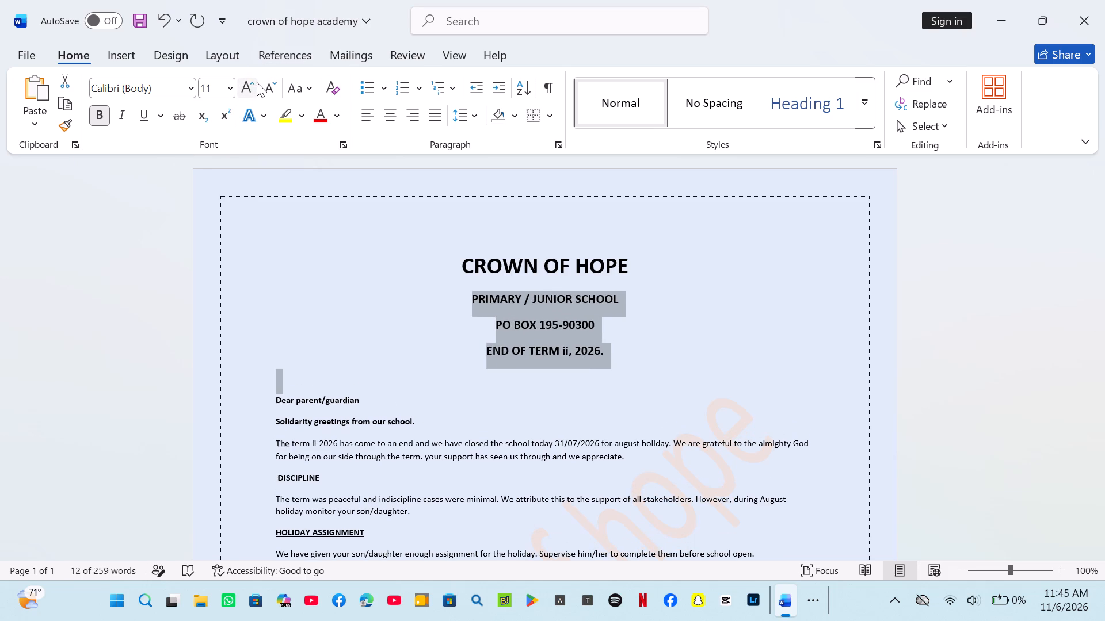
{"action": "left_click", "coordinate": [257, 82]}
{"action": "left_click", "coordinate": [261, 83]}
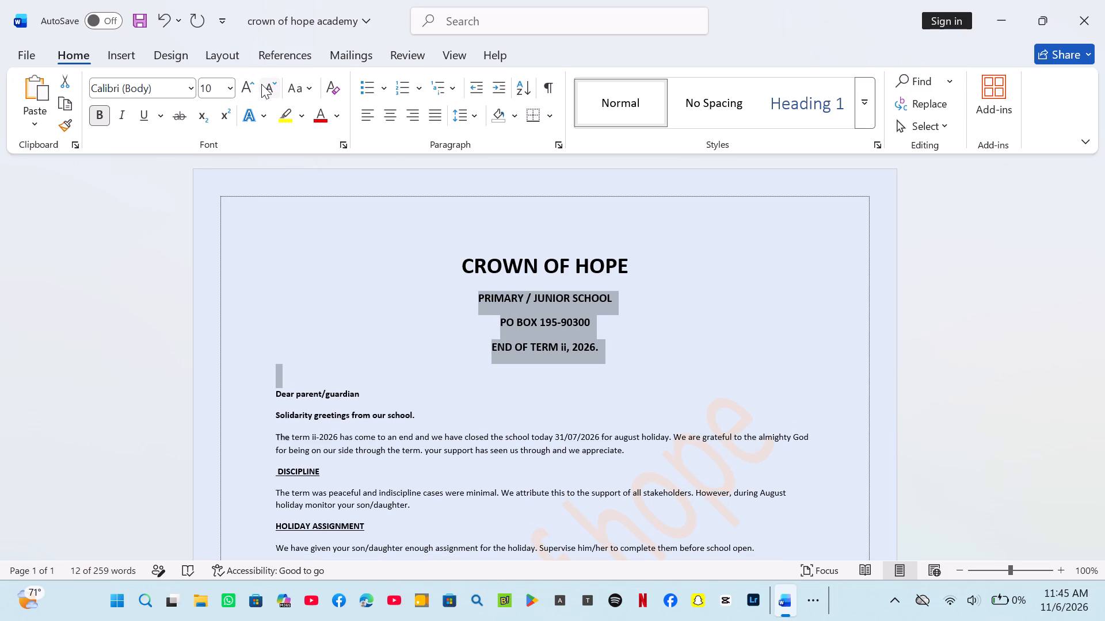
{"action": "left_click", "coordinate": [256, 84]}
{"action": "left_click", "coordinate": [256, 81]}
{"action": "left_click", "coordinate": [256, 82]}
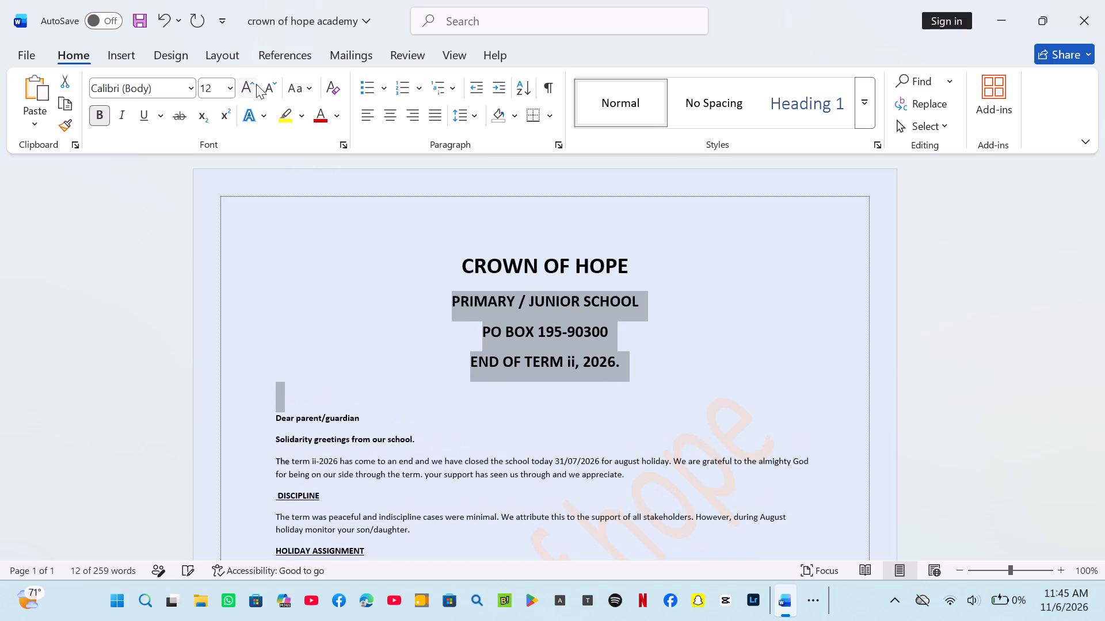
{"action": "left_click", "coordinate": [384, 364]}
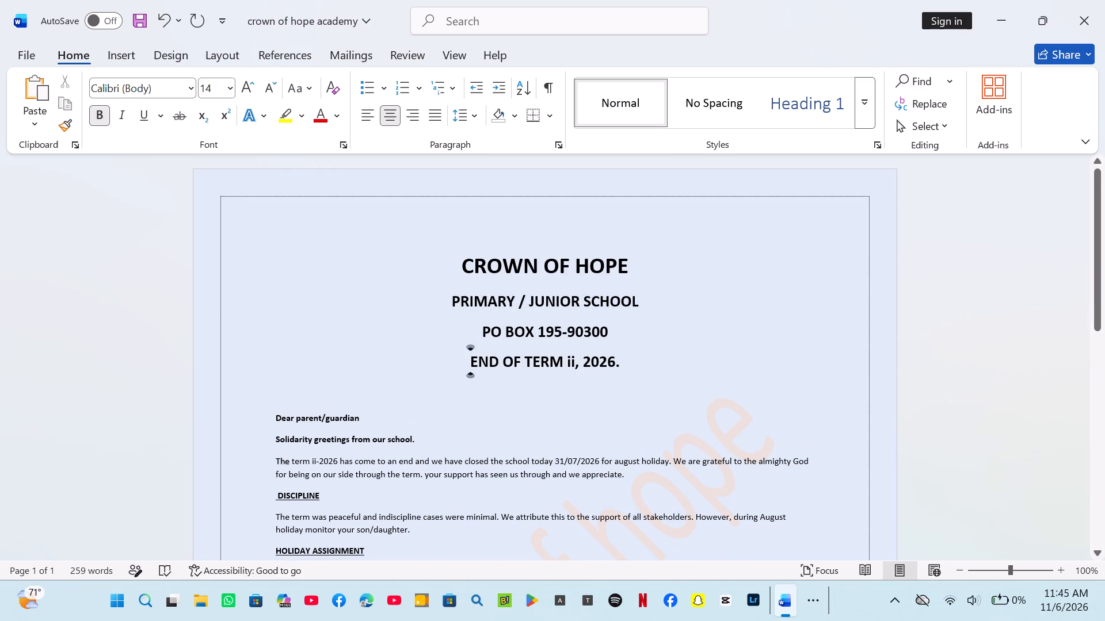
Enlarge the "CROWN OF HOPE" title line to font size 26.
{"action": "left_click_drag", "start_coordinate": [462, 263], "coordinate": [519, 275]}
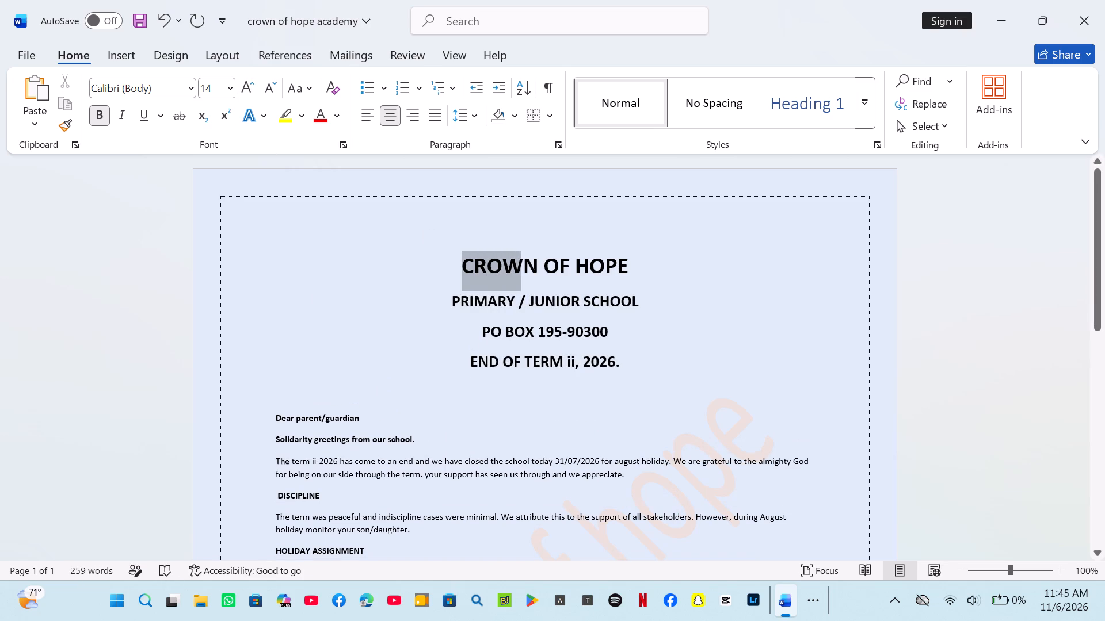
{"action": "left_click_drag", "start_coordinate": [519, 275], "coordinate": [599, 256]}
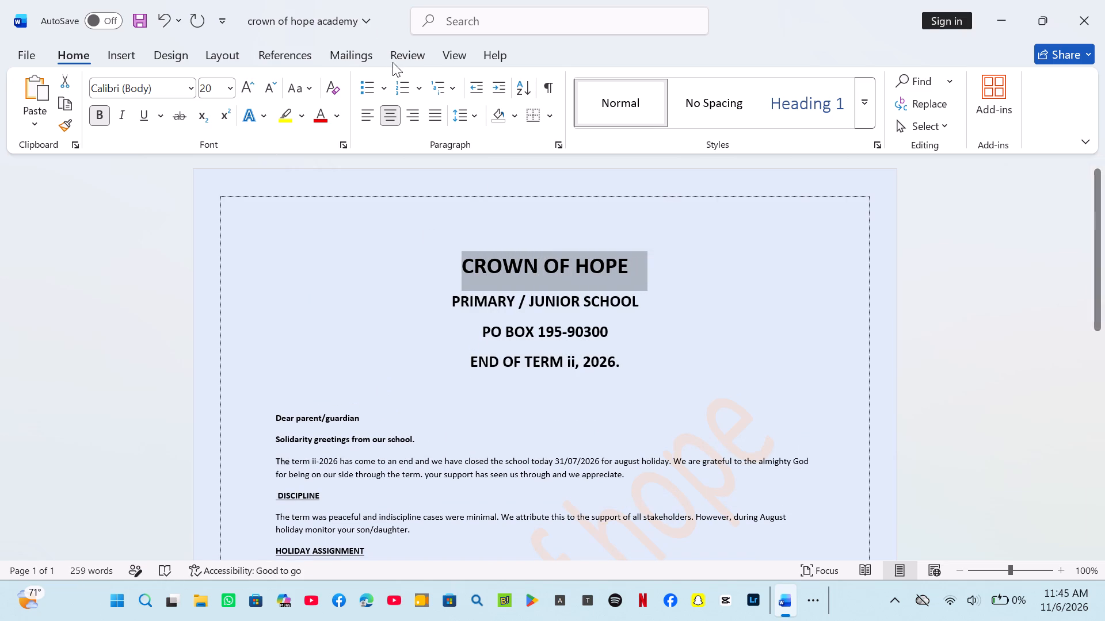
{"action": "left_click", "coordinate": [234, 85]}
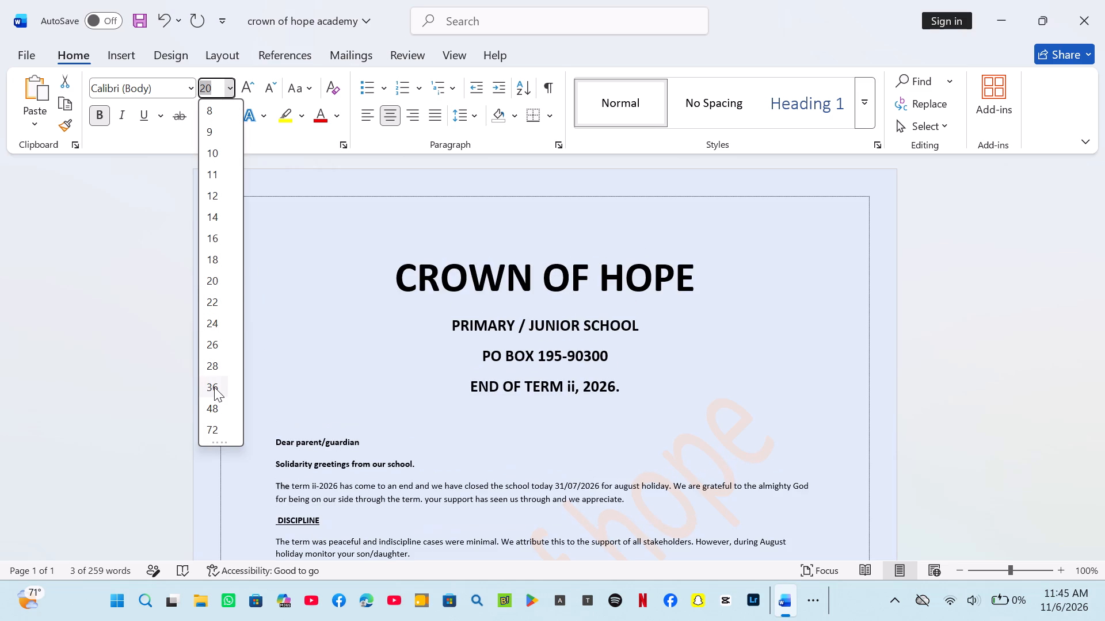
{"action": "left_click", "coordinate": [222, 339]}
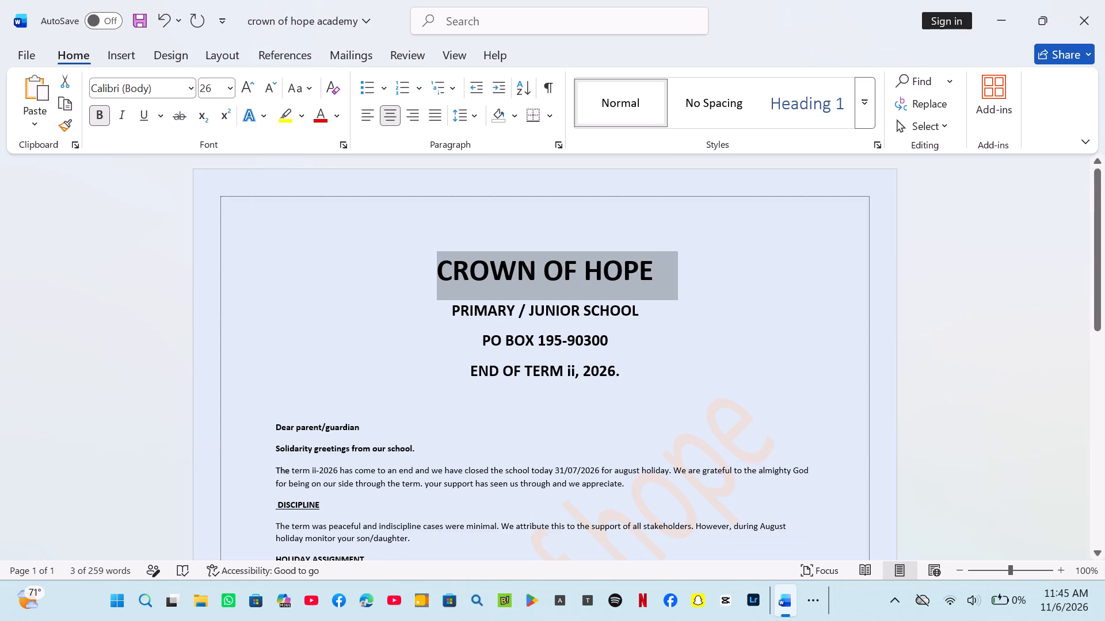
Enlarge the "Dear parent/guardian" and "Solidarity greetings from our school." lines, with the blank line above them, to font size 12.
{"action": "scroll", "coordinate": [307, 337], "scroll_direction": "down", "scroll_amount": 4}
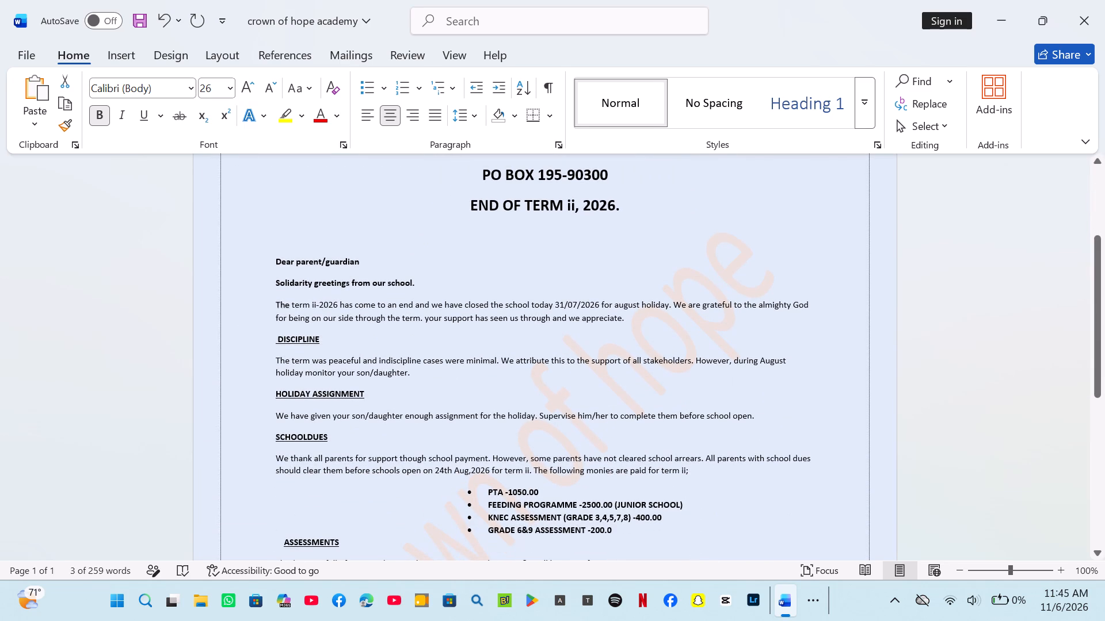
{"action": "left_click_drag", "start_coordinate": [273, 254], "coordinate": [279, 255]}
{"action": "left_click_drag", "start_coordinate": [279, 255], "coordinate": [399, 271]}
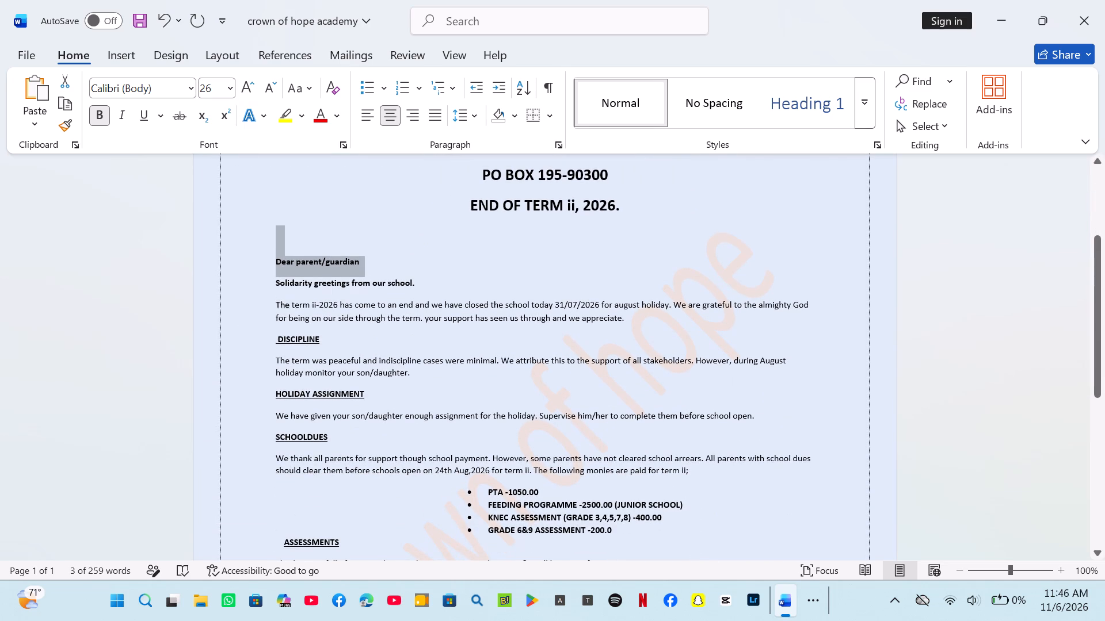
{"action": "left_click_drag", "start_coordinate": [399, 271], "coordinate": [414, 277]}
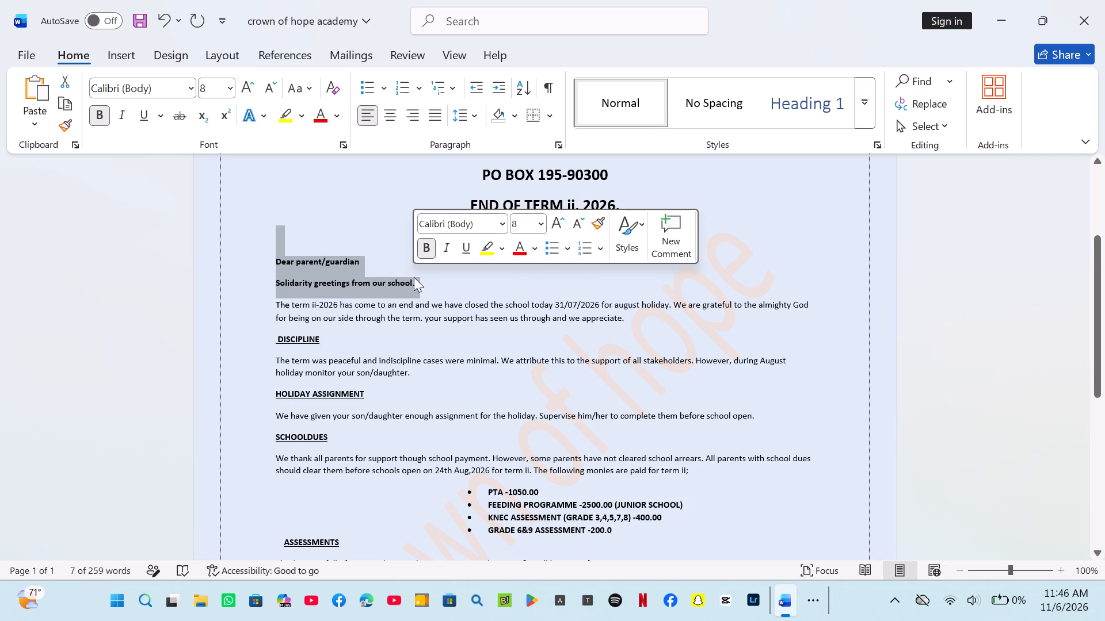
{"action": "left_click", "coordinate": [234, 87]}
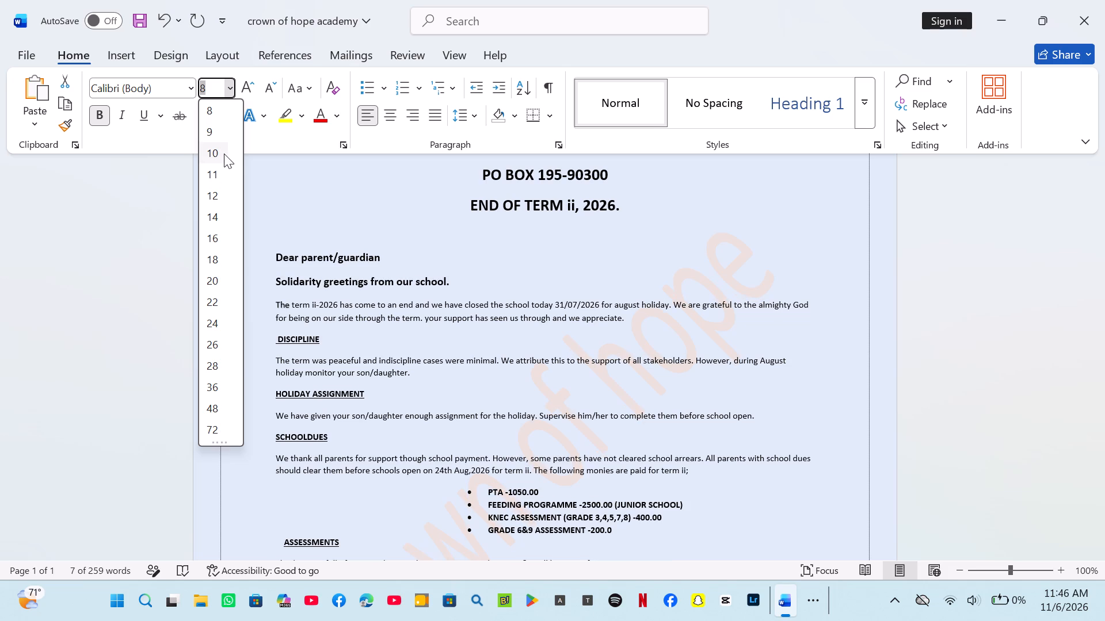
{"action": "left_click", "coordinate": [216, 192]}
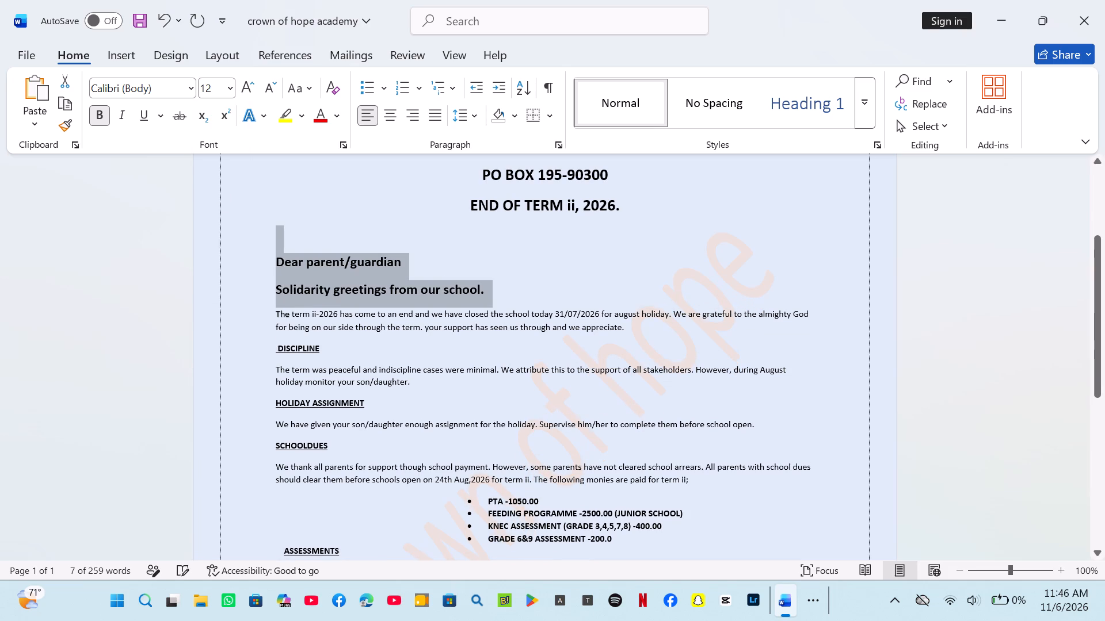
Enlarge the underlined "DISCIPLINE" section heading to font size 12.
{"action": "scroll", "coordinate": [411, 289], "scroll_direction": "down", "scroll_amount": 2}
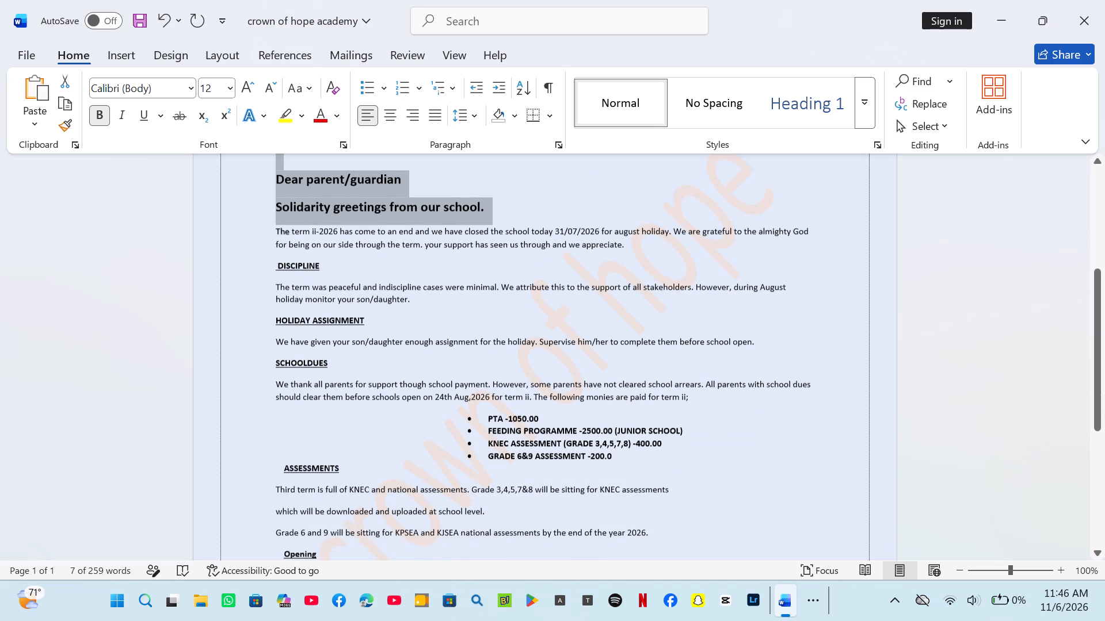
{"action": "left_click_drag", "start_coordinate": [272, 264], "coordinate": [348, 243]}
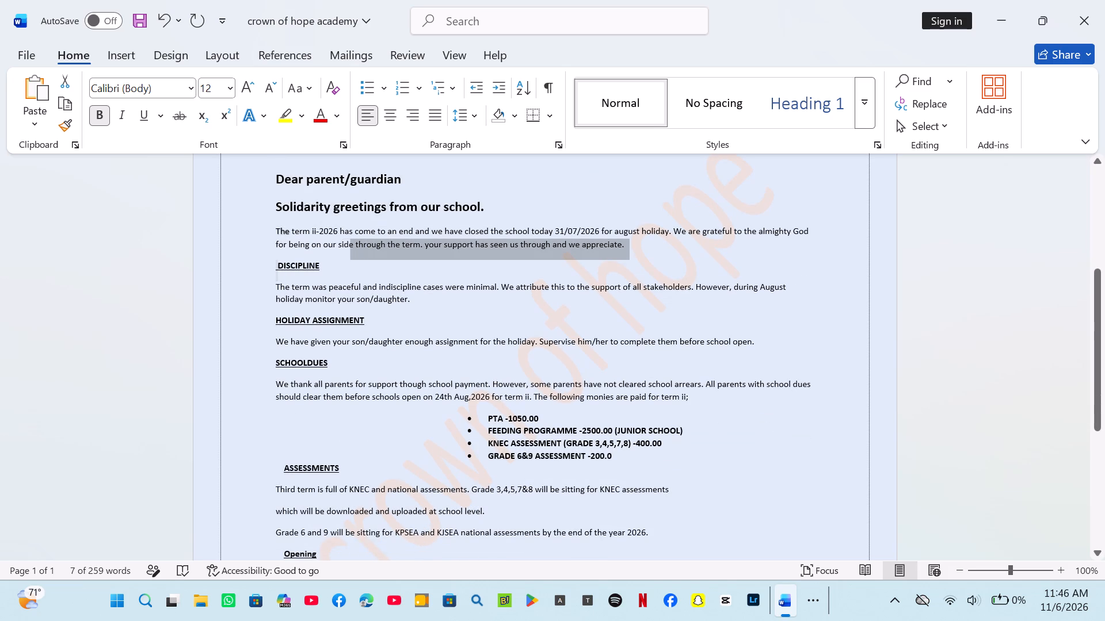
{"action": "left_click_drag", "start_coordinate": [348, 243], "coordinate": [345, 242]}
{"action": "left_click_drag", "start_coordinate": [216, 288], "coordinate": [227, 291]}
{"action": "left_click", "coordinate": [249, 291]}
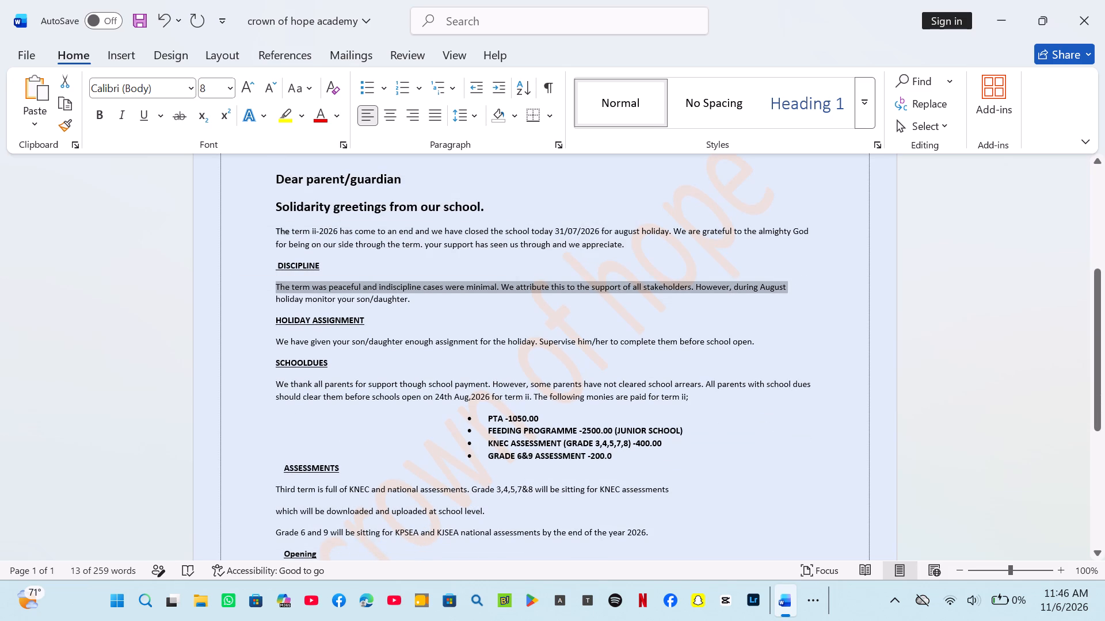
{"action": "left_click_drag", "start_coordinate": [277, 260], "coordinate": [313, 257]}
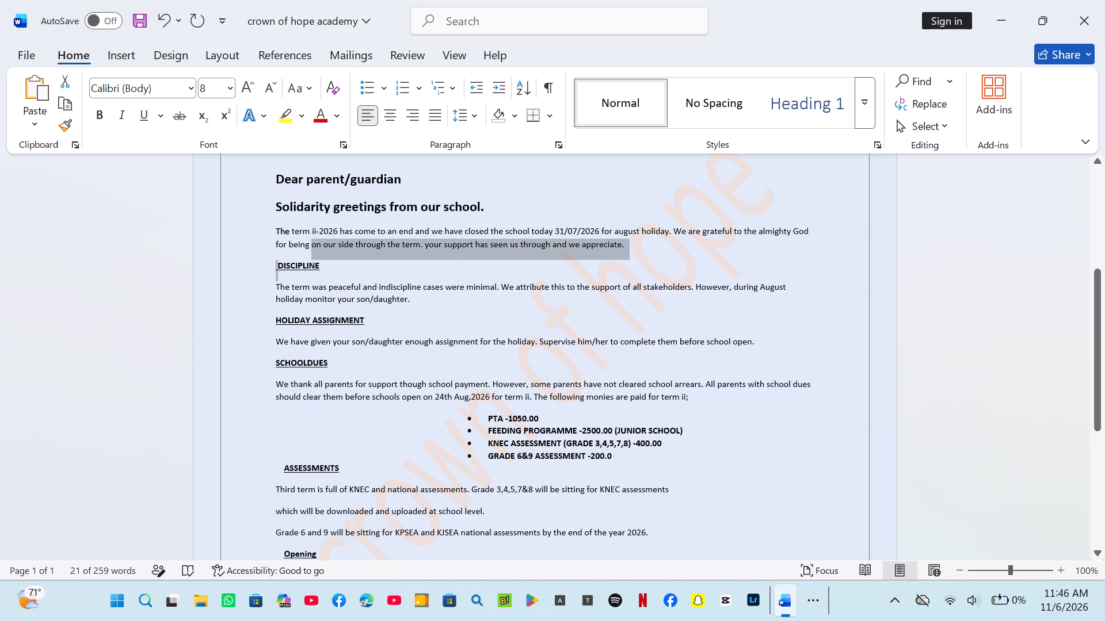
{"action": "left_click_drag", "start_coordinate": [313, 257], "coordinate": [315, 264]}
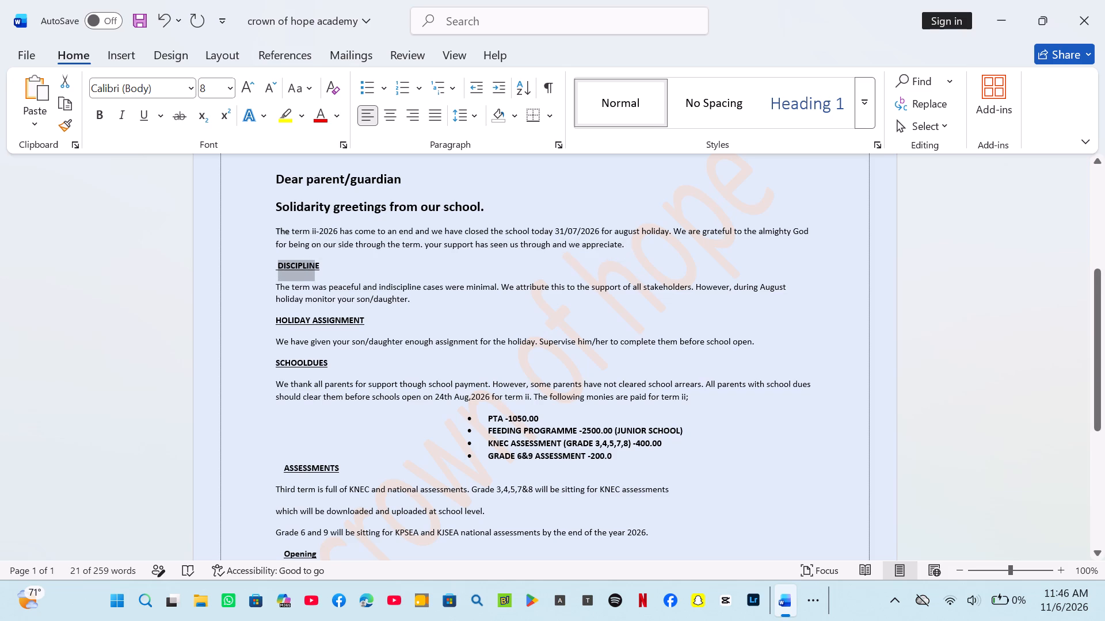
{"action": "left_click_drag", "start_coordinate": [315, 264], "coordinate": [320, 272]}
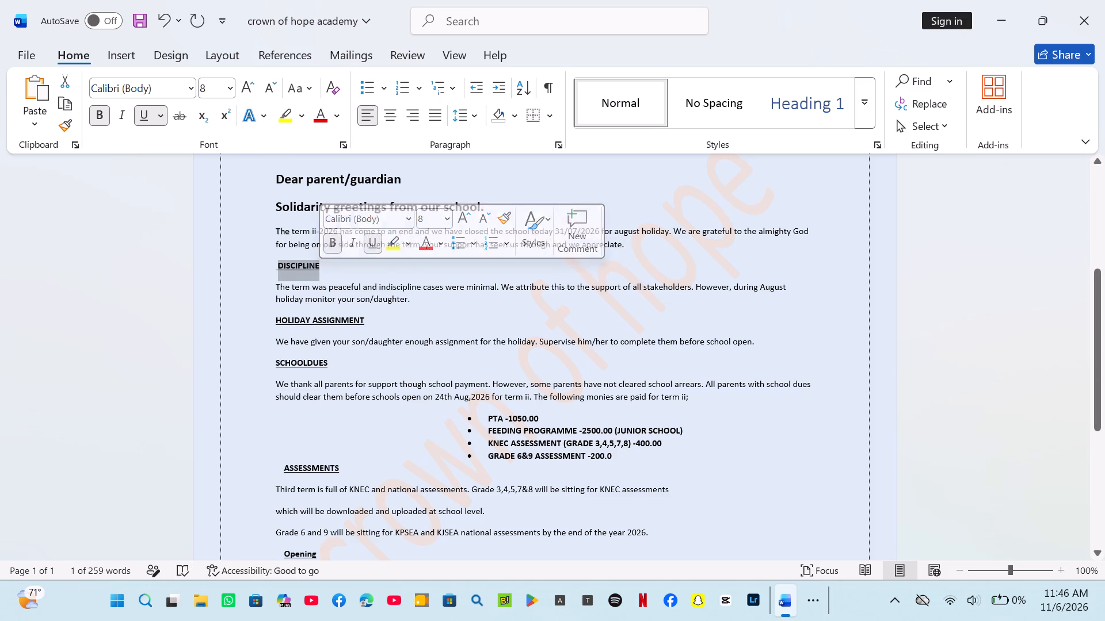
{"action": "left_click", "coordinate": [235, 92]}
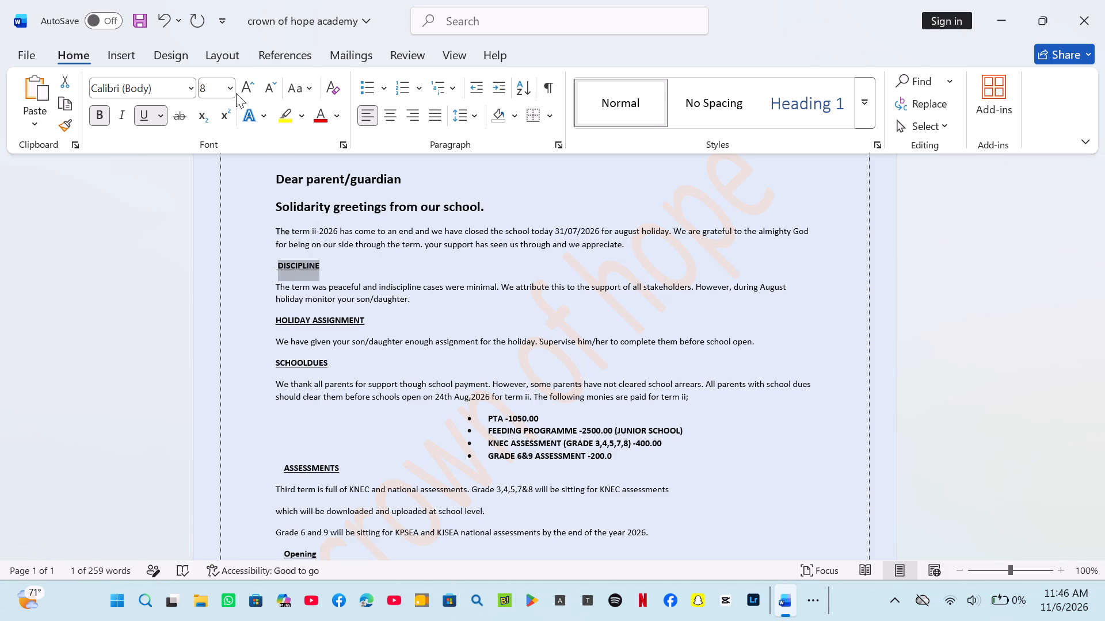
{"action": "left_click", "coordinate": [233, 97]}
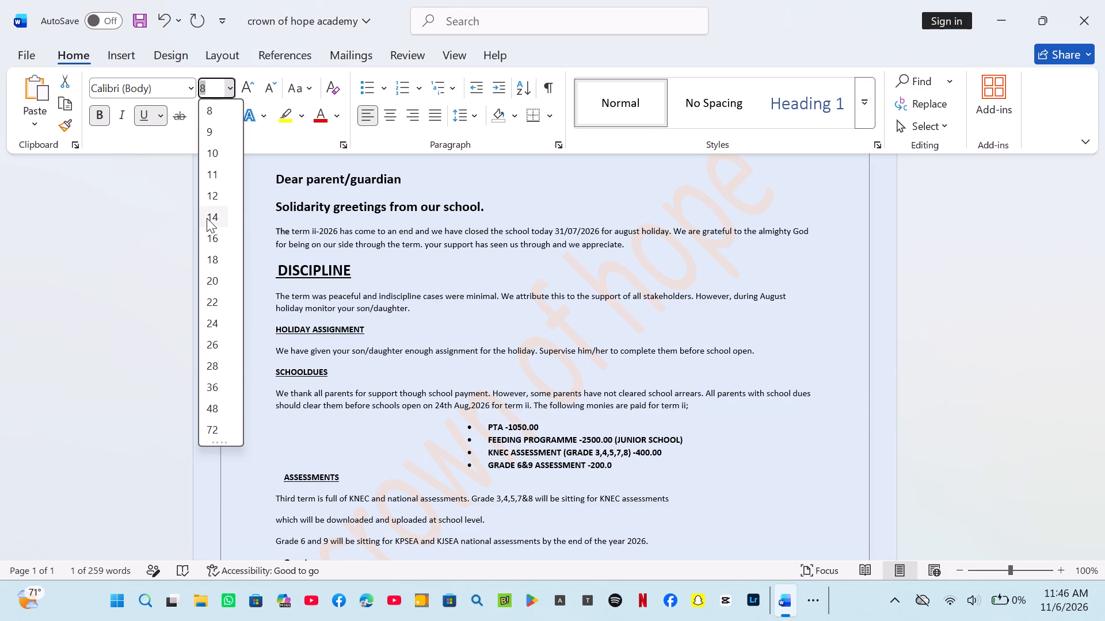
{"action": "left_click", "coordinate": [220, 189]}
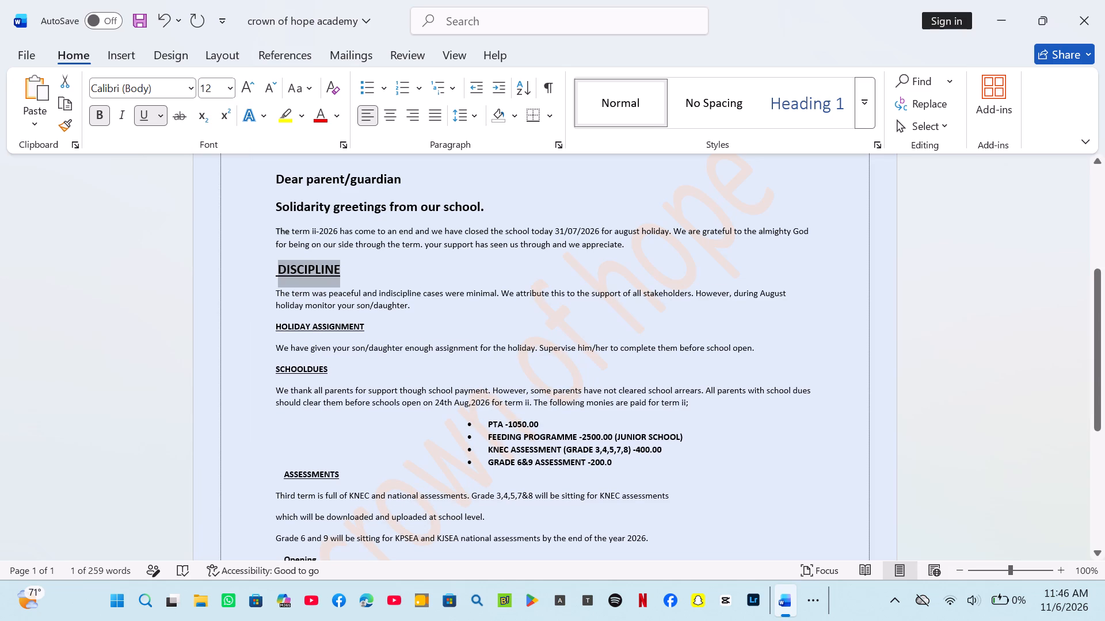
Enlarge the underlined "HOLIDAY ASSIGNMENT" section heading to font size 12.
{"action": "left_click_drag", "start_coordinate": [276, 329], "coordinate": [313, 330]}
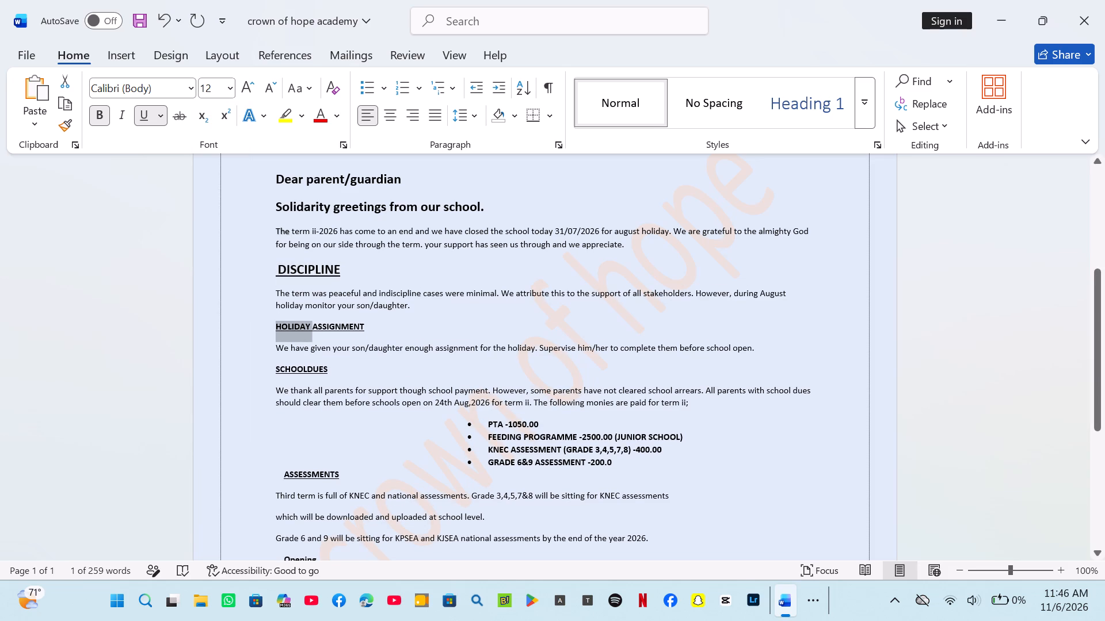
{"action": "left_click_drag", "start_coordinate": [313, 330], "coordinate": [331, 324]}
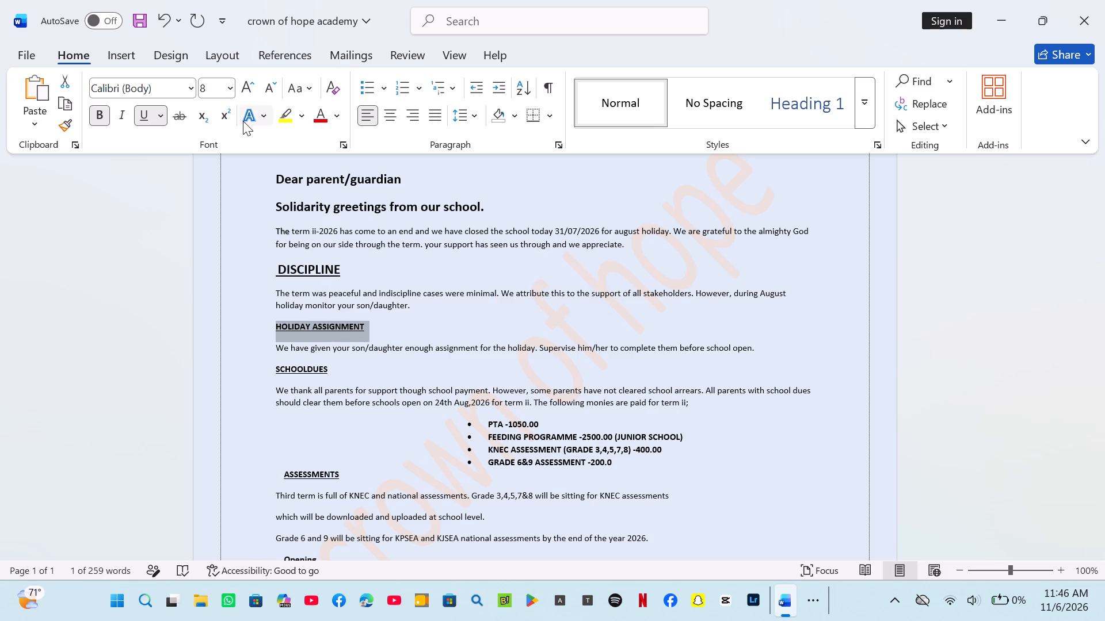
{"action": "left_click", "coordinate": [227, 92]}
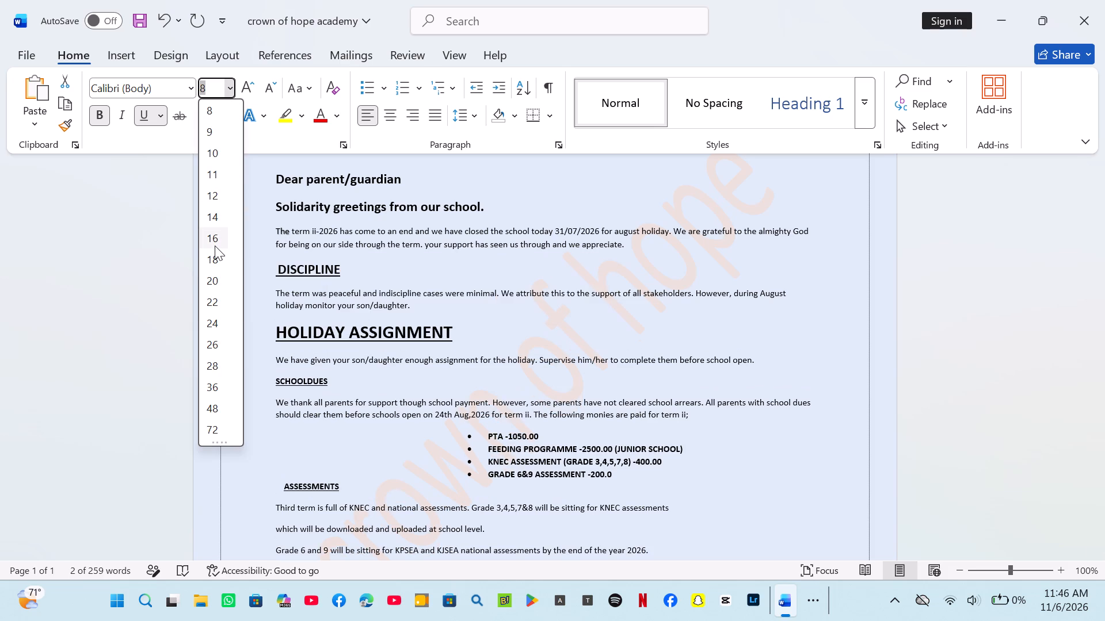
{"action": "left_click", "coordinate": [226, 195]}
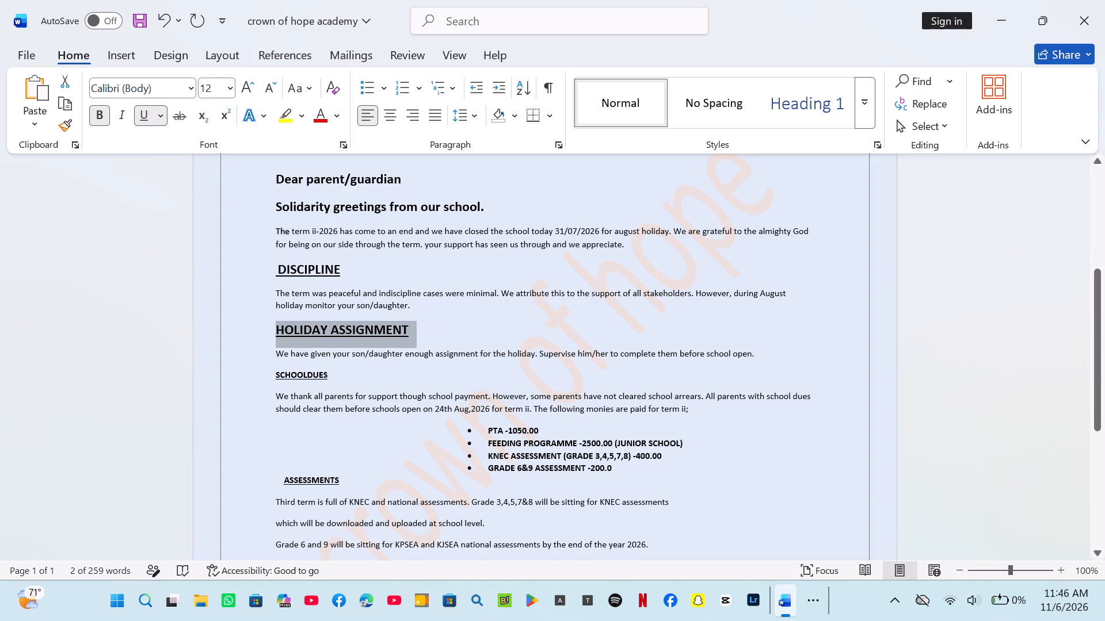
Enlarge the underlined "SCHOOLDUES" section heading to font size 12.
{"action": "left_click_drag", "start_coordinate": [272, 370], "coordinate": [315, 381]}
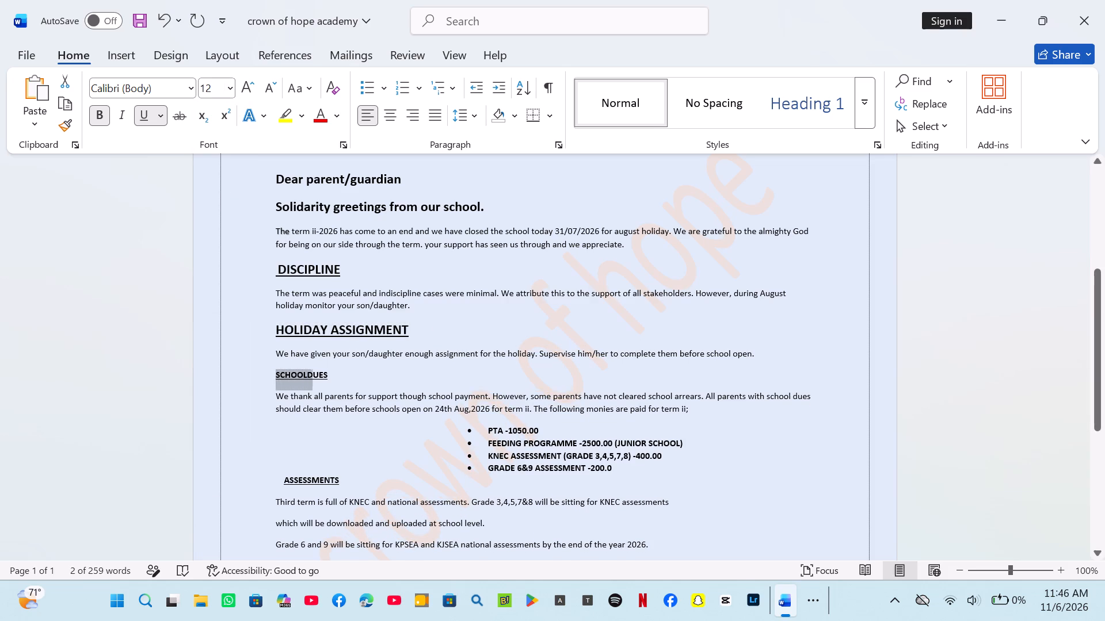
{"action": "left_click_drag", "start_coordinate": [315, 381], "coordinate": [331, 373]}
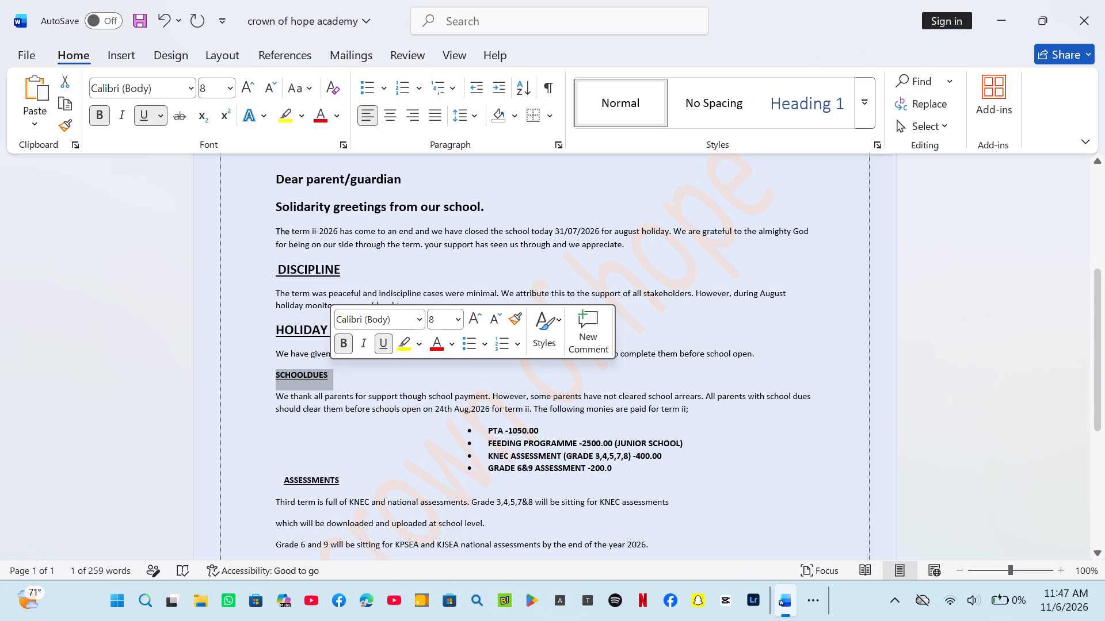
{"action": "left_click", "coordinate": [228, 92]}
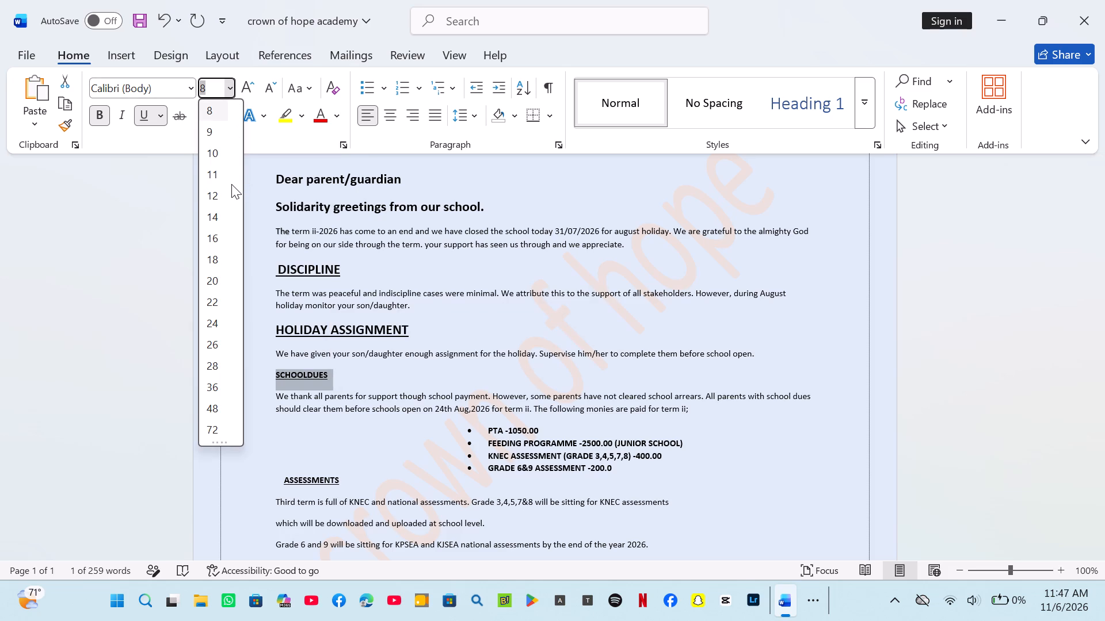
{"action": "left_click", "coordinate": [225, 186]}
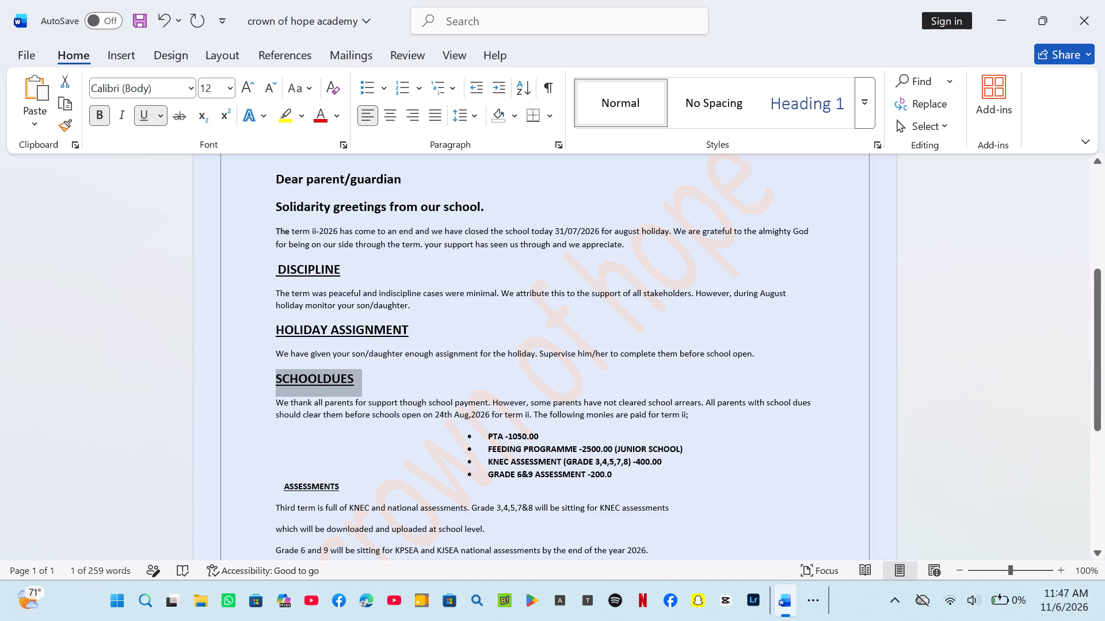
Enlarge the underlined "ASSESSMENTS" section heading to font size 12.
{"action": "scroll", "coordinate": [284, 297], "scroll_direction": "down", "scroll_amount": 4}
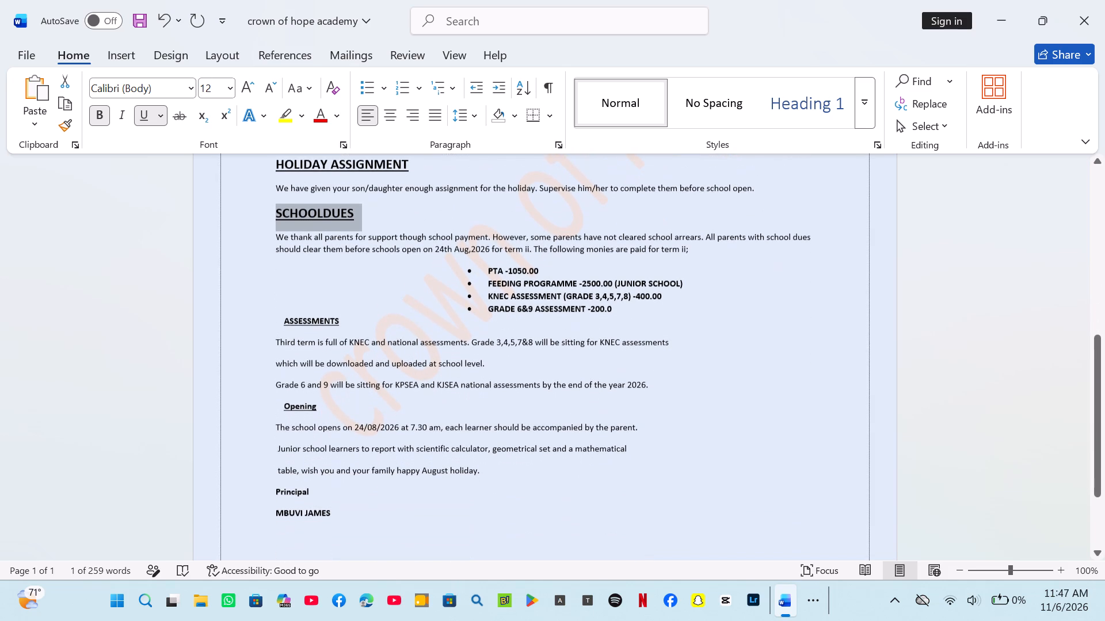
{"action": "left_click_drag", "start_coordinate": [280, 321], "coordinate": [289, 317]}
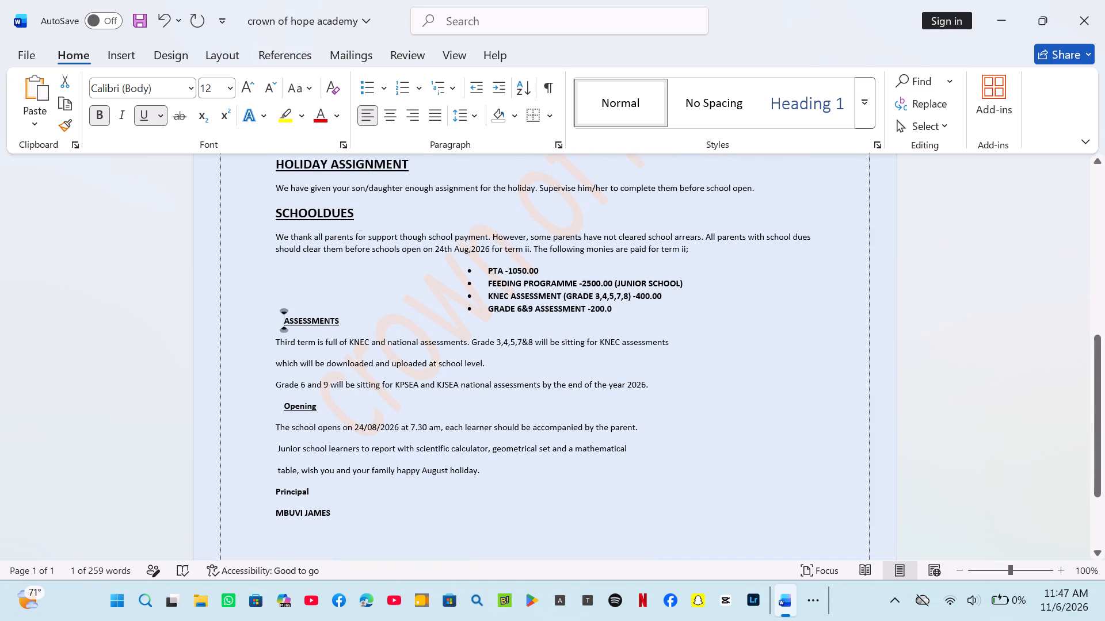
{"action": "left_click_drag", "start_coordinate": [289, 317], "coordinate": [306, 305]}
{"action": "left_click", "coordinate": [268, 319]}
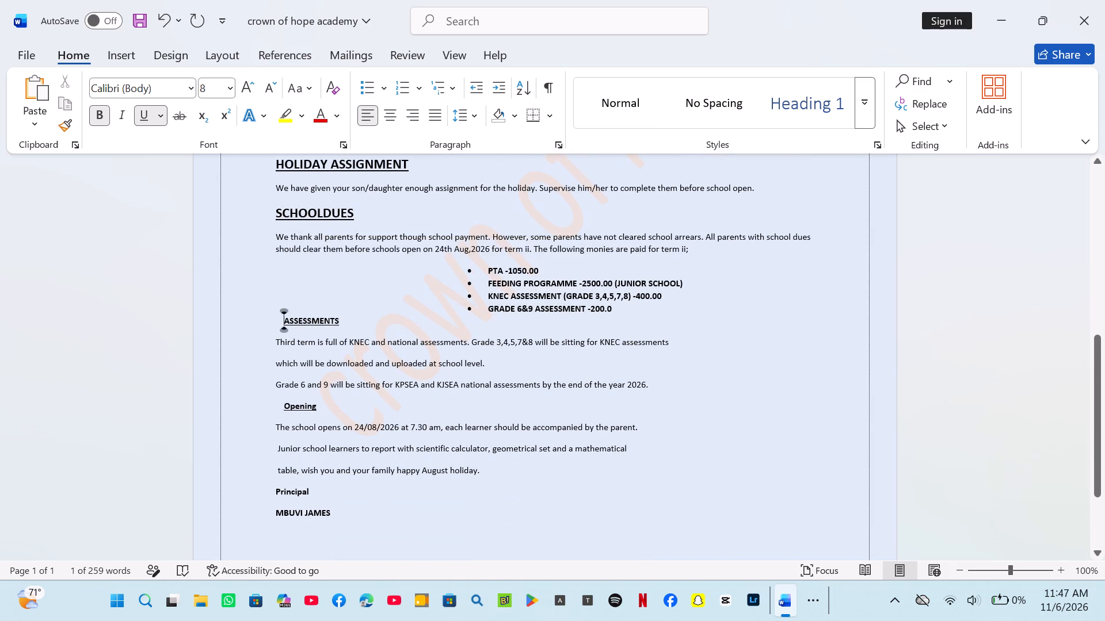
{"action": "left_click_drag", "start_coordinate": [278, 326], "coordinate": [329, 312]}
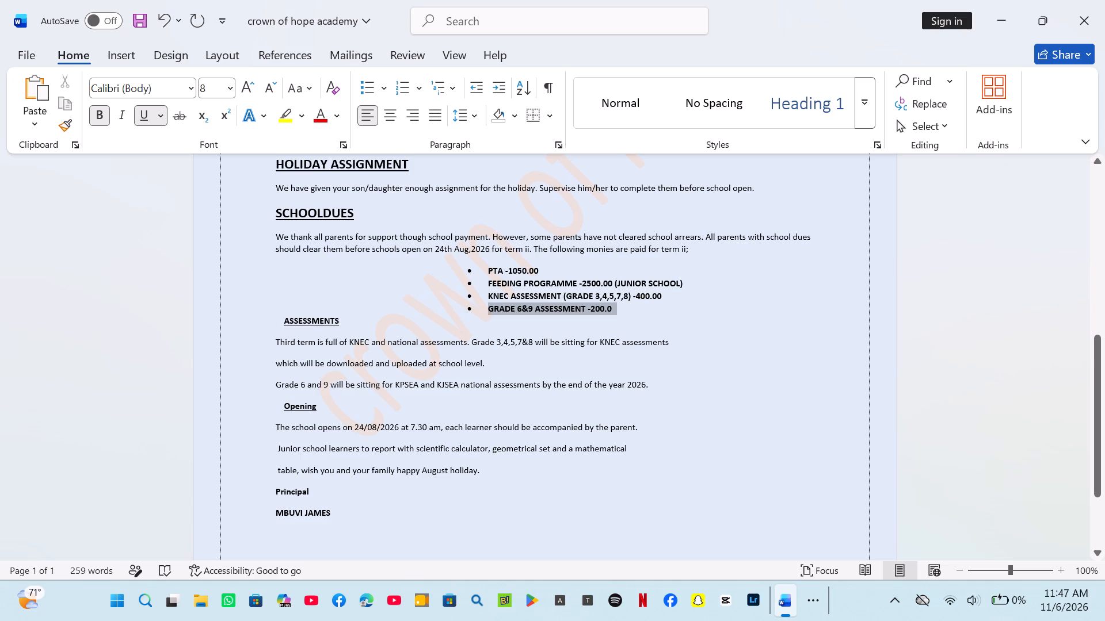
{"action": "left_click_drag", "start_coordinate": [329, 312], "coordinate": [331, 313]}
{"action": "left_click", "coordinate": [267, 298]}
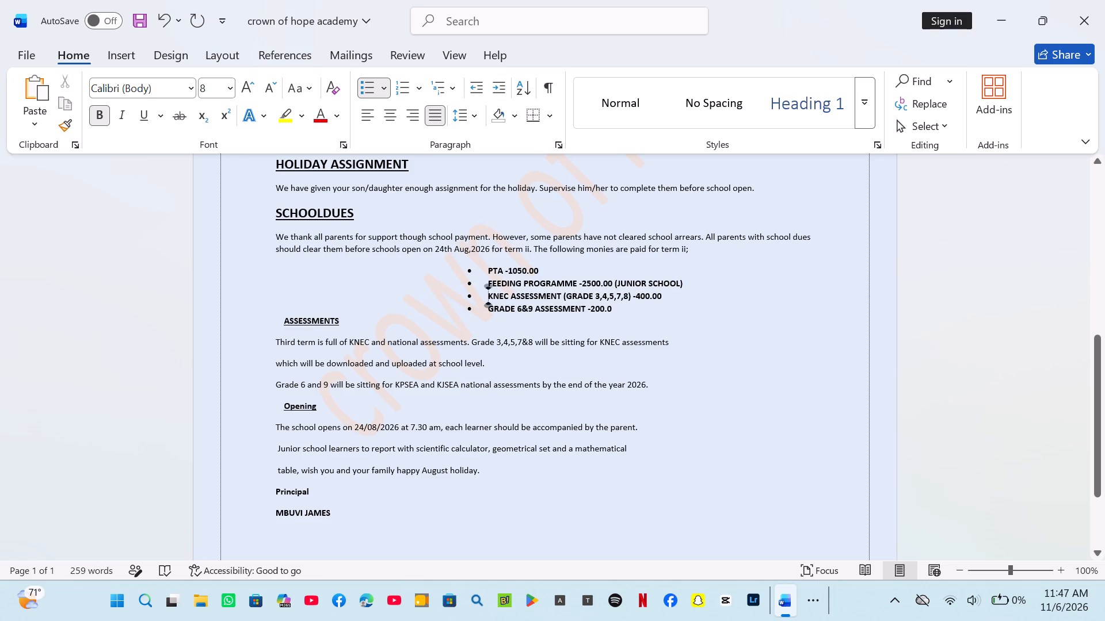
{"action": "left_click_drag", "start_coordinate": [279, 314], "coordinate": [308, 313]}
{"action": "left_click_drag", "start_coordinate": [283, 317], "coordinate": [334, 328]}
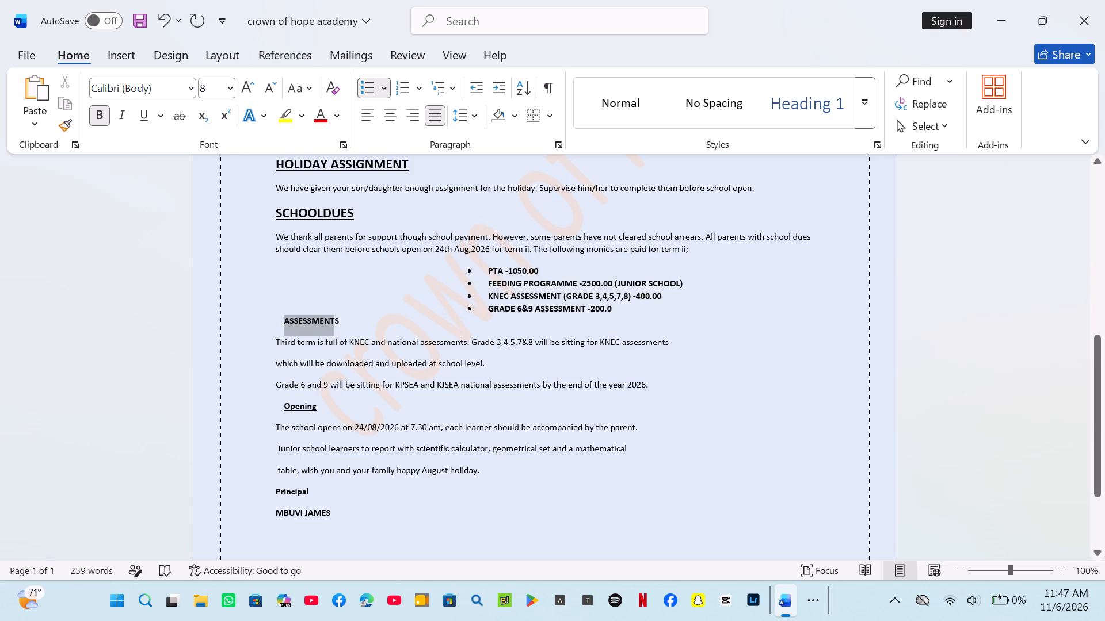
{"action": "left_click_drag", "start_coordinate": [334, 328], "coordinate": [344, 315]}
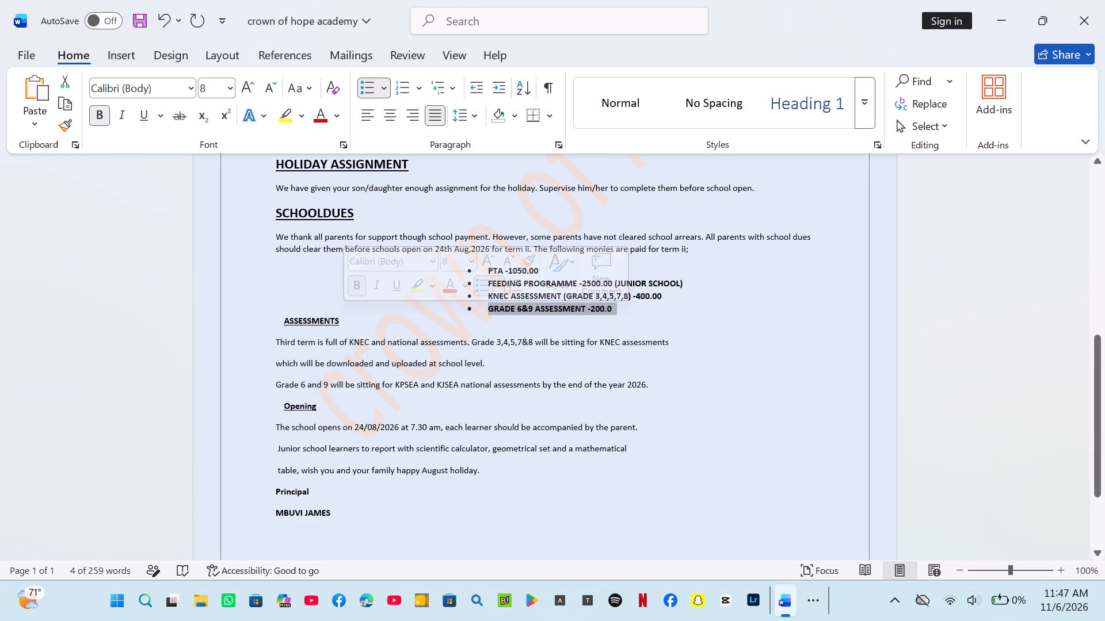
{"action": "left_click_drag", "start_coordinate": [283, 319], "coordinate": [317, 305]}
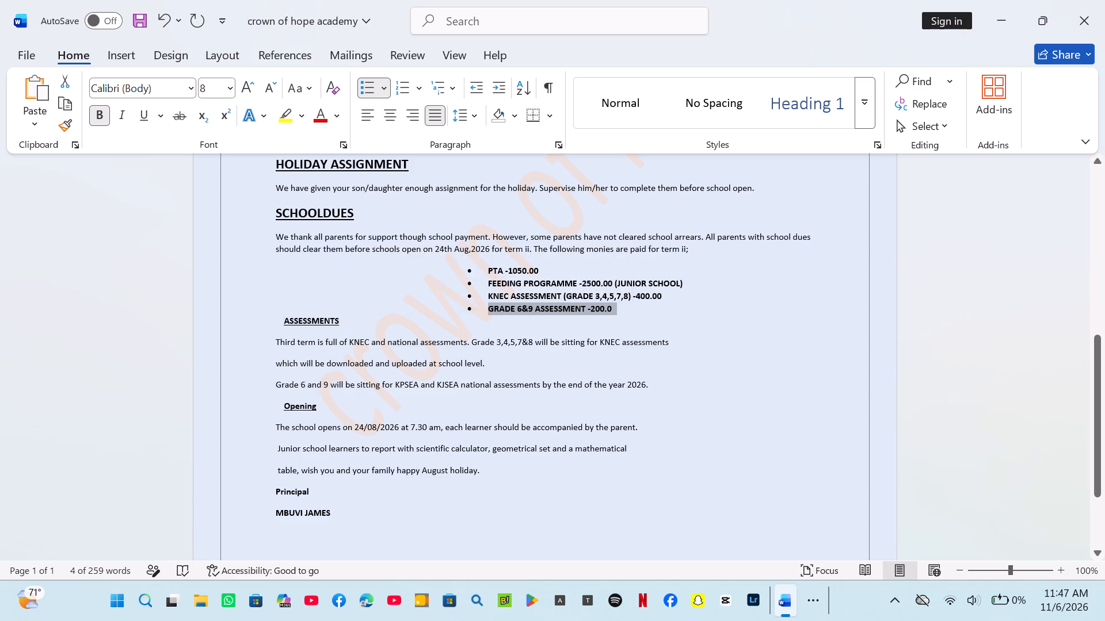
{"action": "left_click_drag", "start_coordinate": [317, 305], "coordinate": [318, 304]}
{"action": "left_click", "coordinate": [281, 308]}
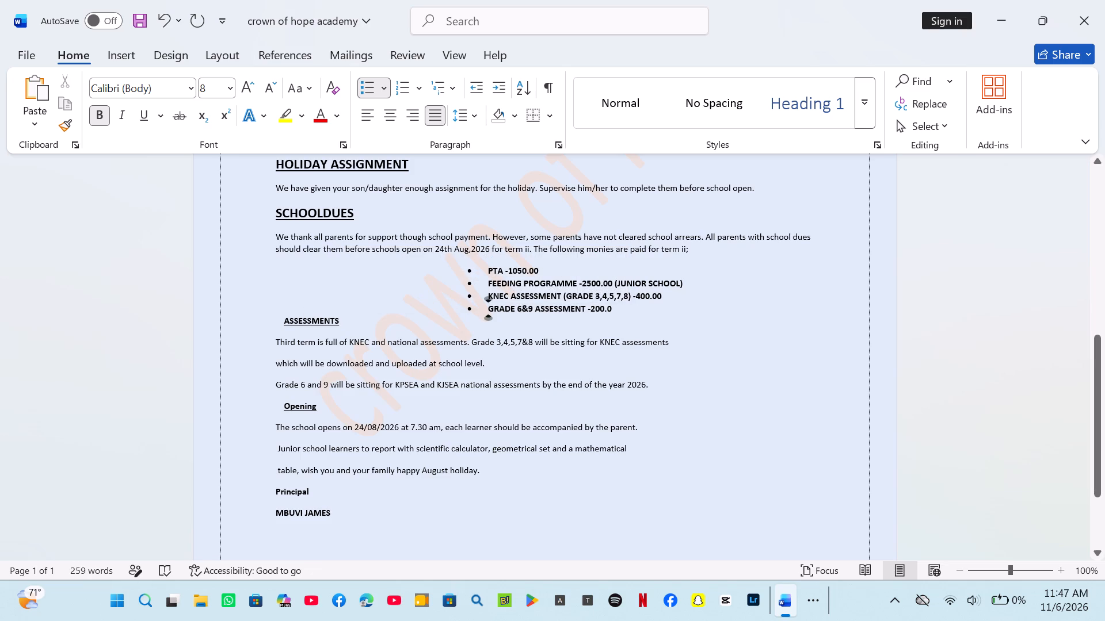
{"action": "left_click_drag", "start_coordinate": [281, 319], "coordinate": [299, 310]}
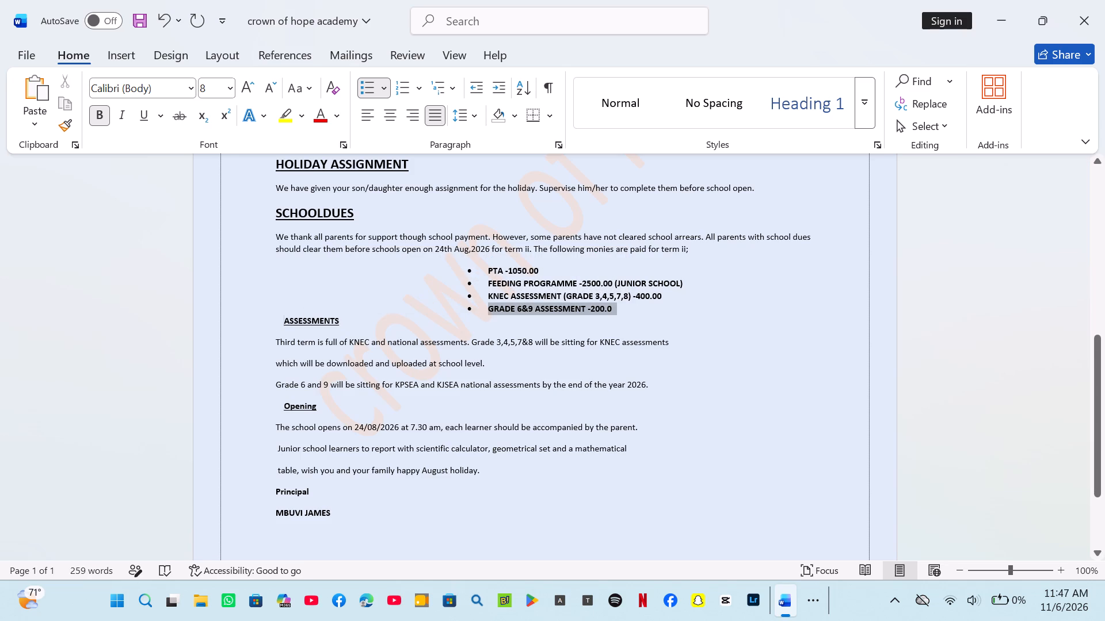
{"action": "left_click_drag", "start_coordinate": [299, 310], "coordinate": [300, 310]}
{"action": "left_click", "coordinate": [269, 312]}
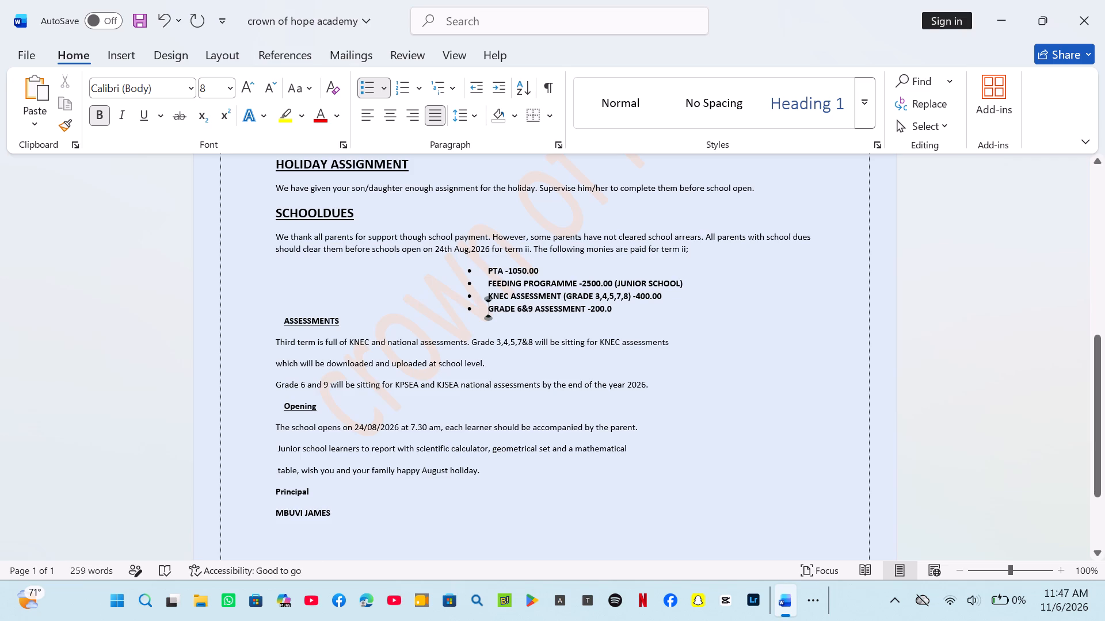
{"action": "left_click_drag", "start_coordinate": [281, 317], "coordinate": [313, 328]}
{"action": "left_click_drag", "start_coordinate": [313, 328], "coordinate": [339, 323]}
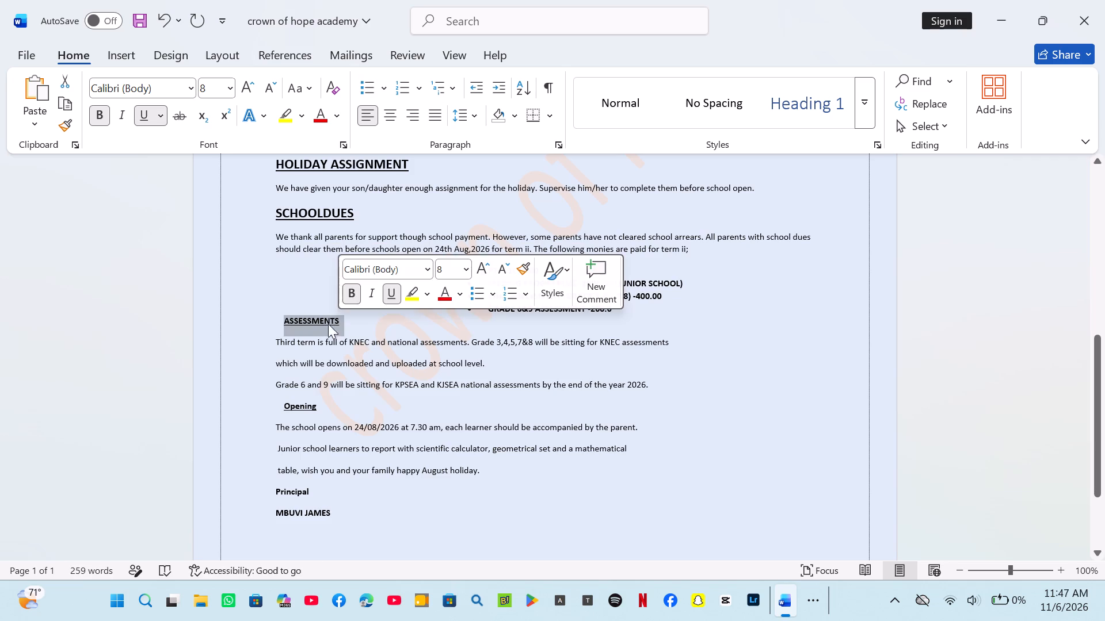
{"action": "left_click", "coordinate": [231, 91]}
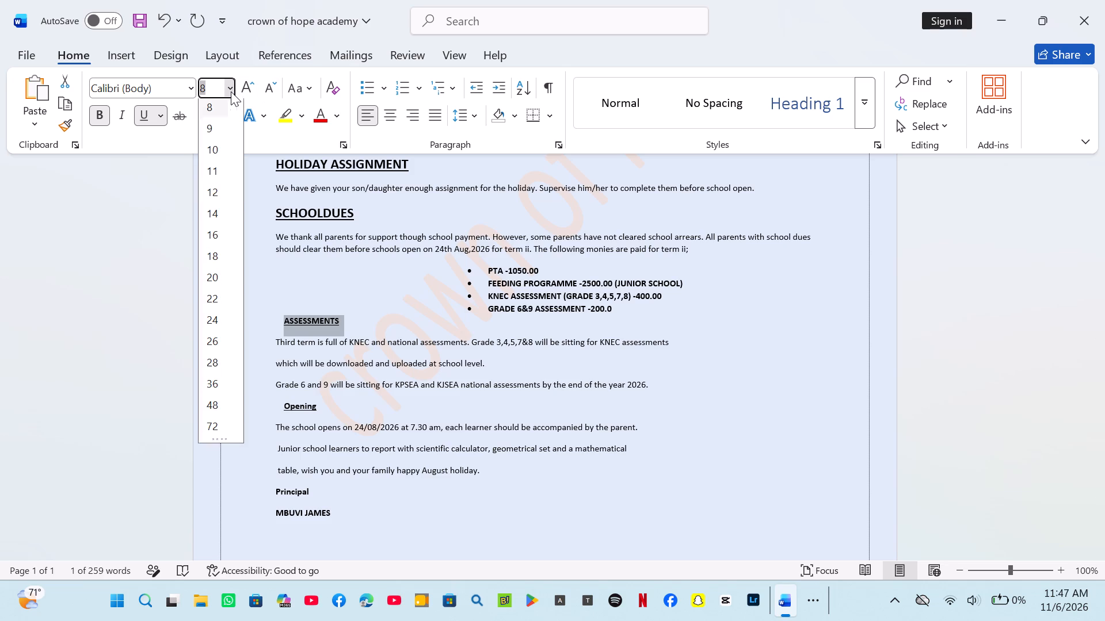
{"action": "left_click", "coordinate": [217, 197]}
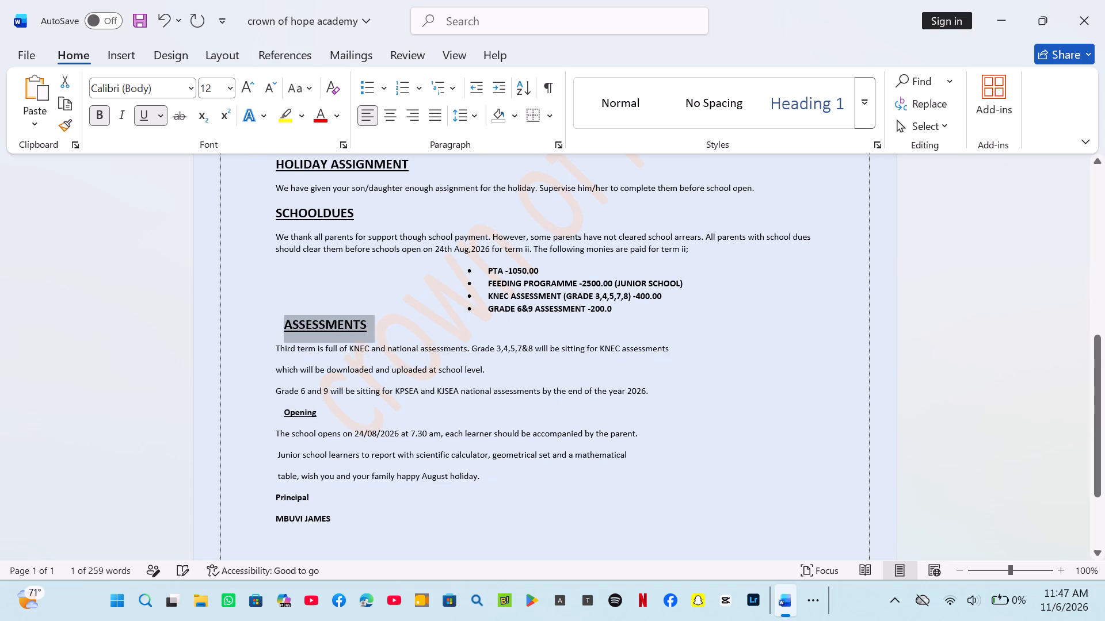
Enlarge the underlined "Opening" section heading to font size 12.
{"action": "left_click", "coordinate": [280, 416]}
{"action": "left_click_drag", "start_coordinate": [283, 415], "coordinate": [300, 416]}
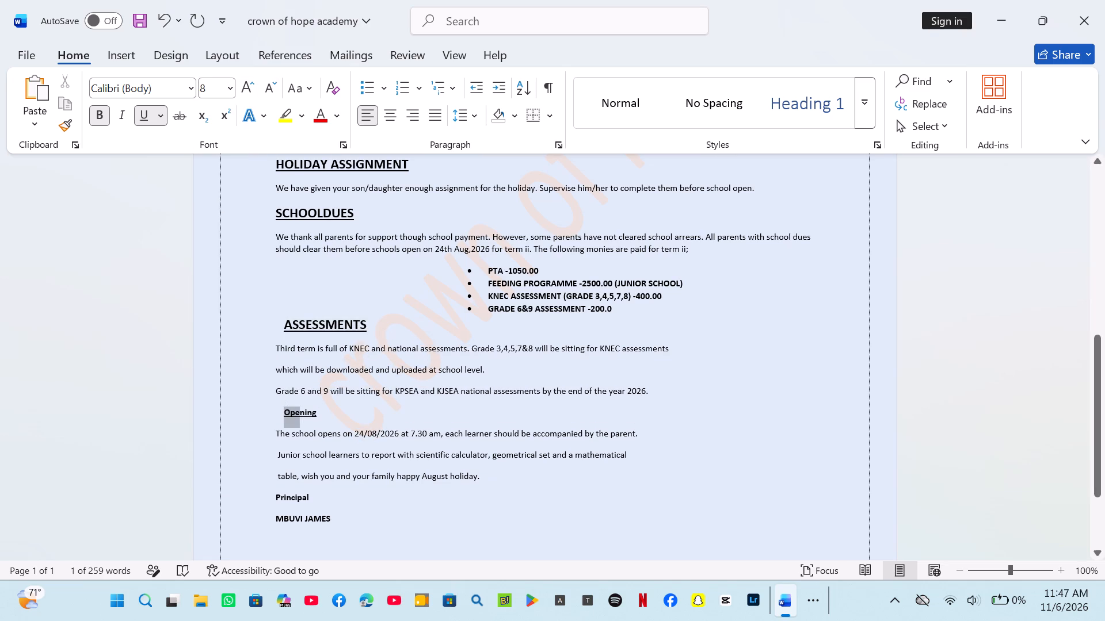
{"action": "left_click_drag", "start_coordinate": [300, 416], "coordinate": [315, 413]}
{"action": "left_click", "coordinate": [233, 89]}
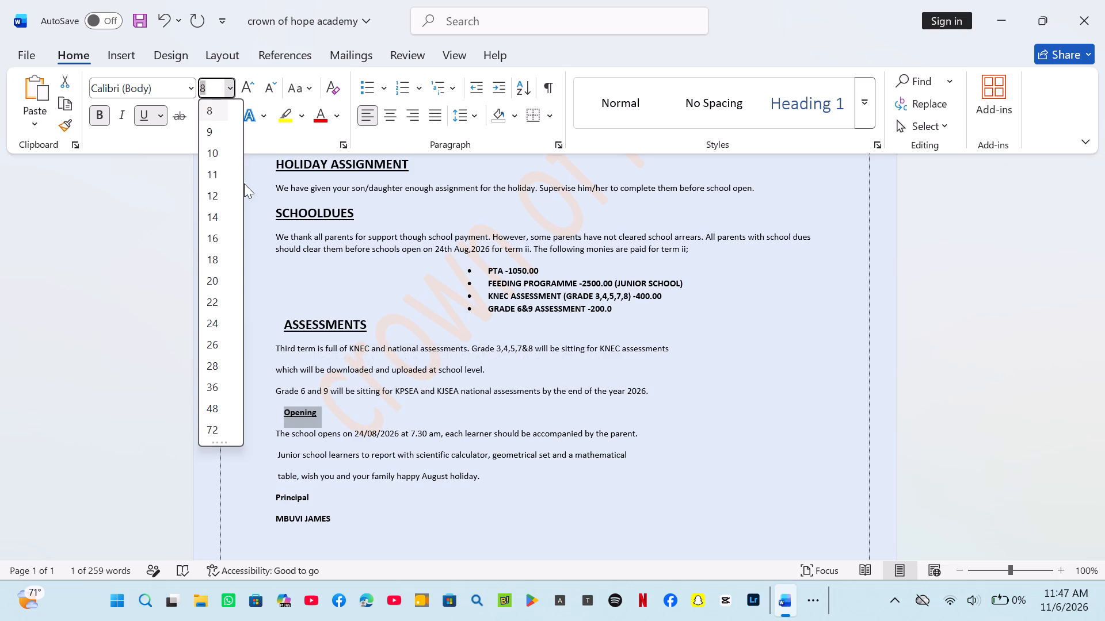
{"action": "left_click", "coordinate": [217, 197]}
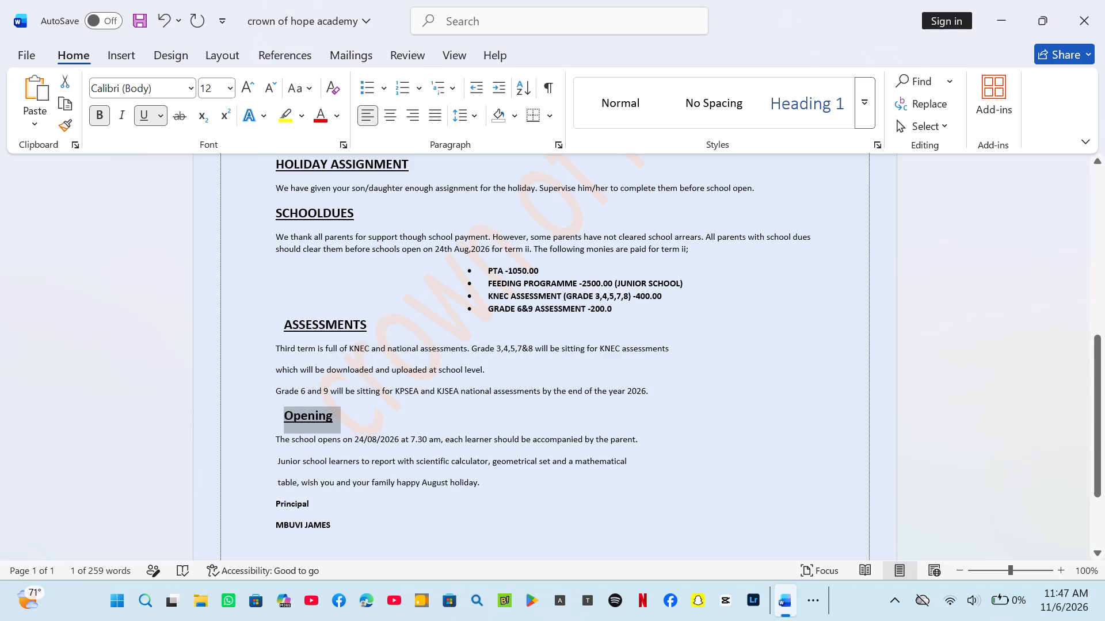
Enlarge the closing "Principal" line and the principal's name line below it to font size 12.
{"action": "scroll", "coordinate": [294, 274], "scroll_direction": "down", "scroll_amount": 5}
{"action": "left_click_drag", "start_coordinate": [272, 387], "coordinate": [294, 384]}
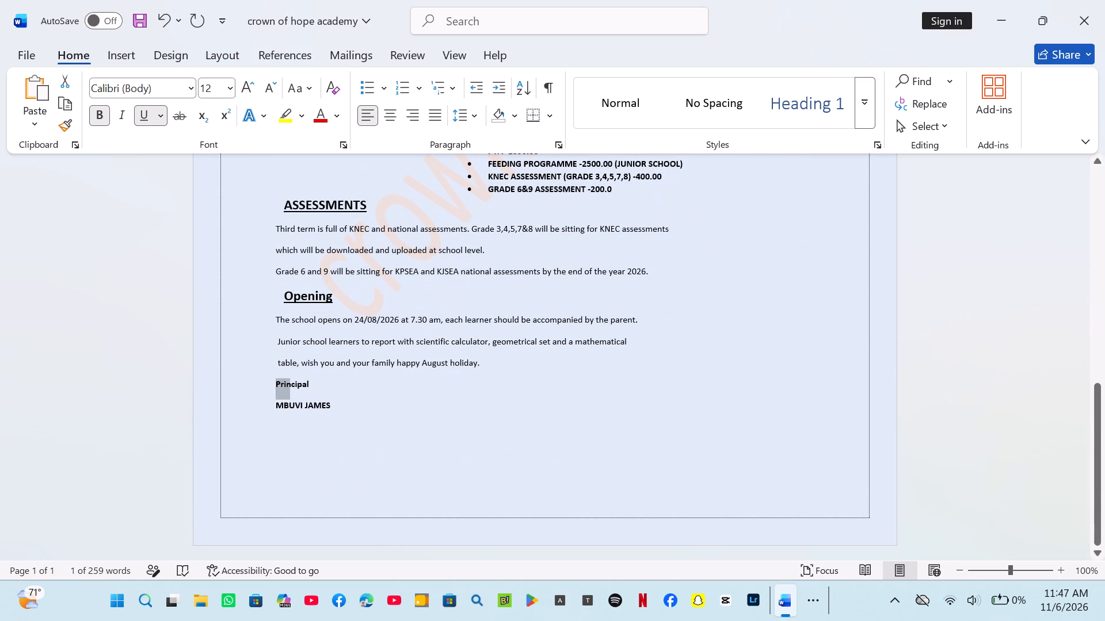
{"action": "left_click_drag", "start_coordinate": [294, 384], "coordinate": [333, 404]}
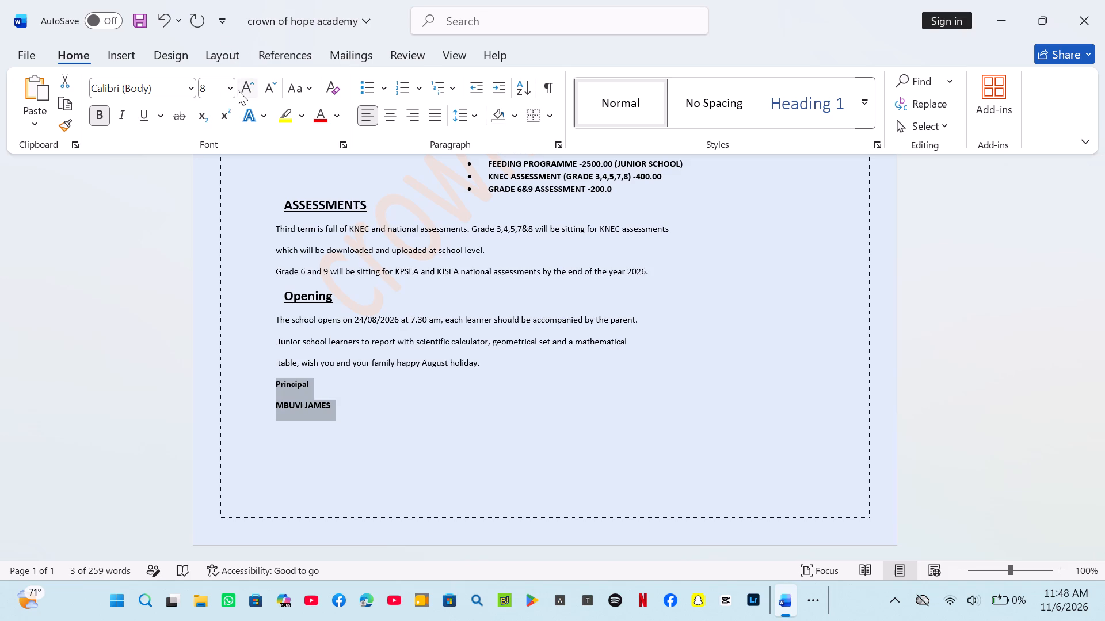
{"action": "left_click_drag", "start_coordinate": [233, 94], "coordinate": [234, 100]}
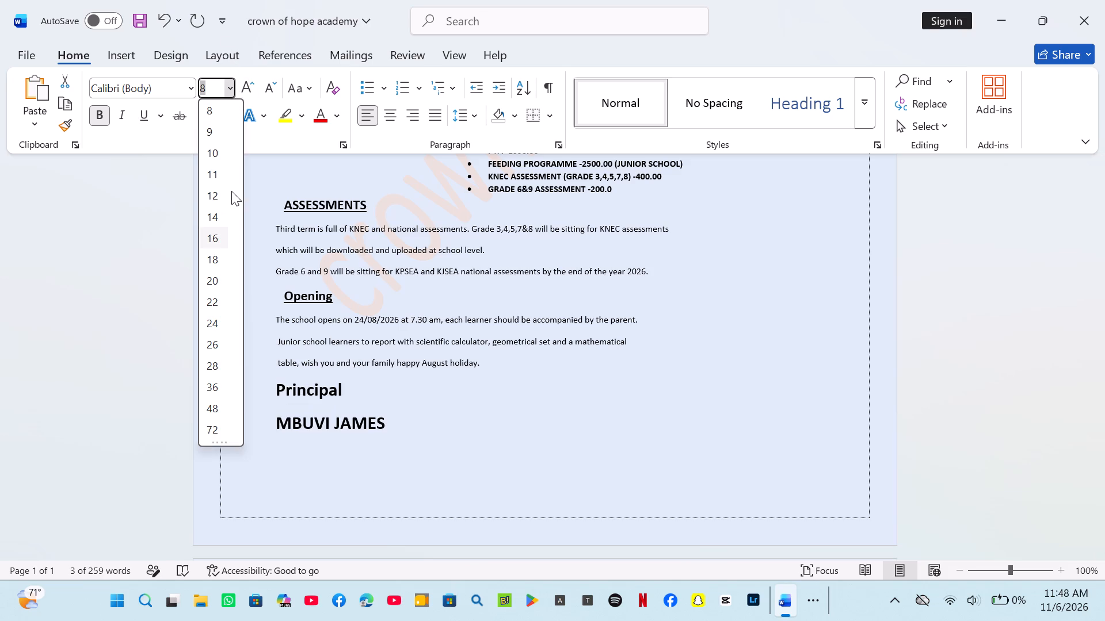
{"action": "left_click", "coordinate": [214, 191]}
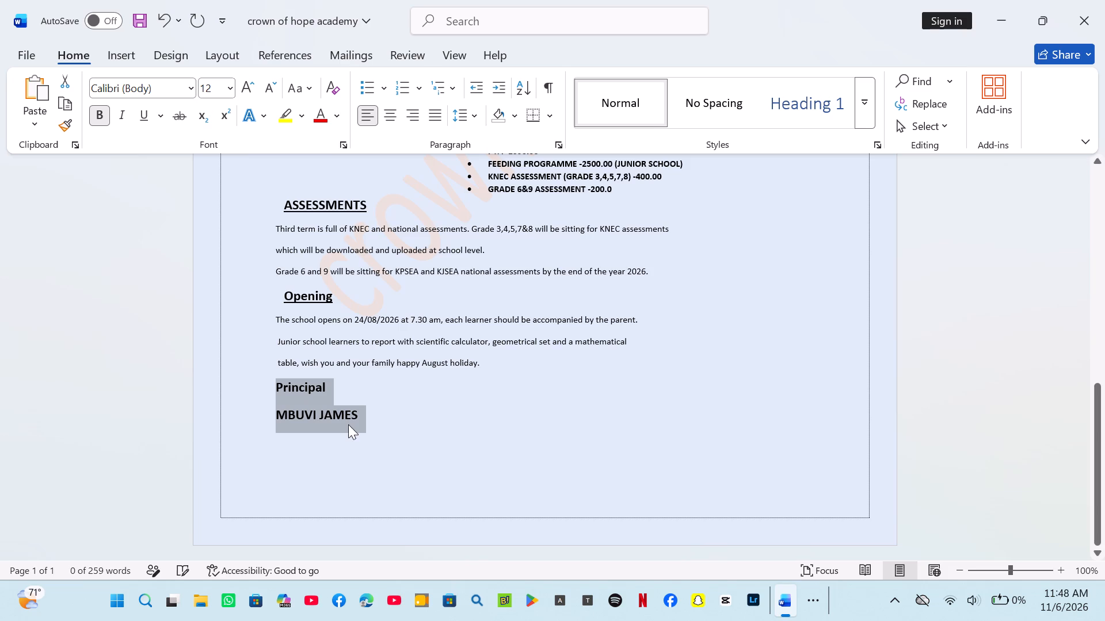
Set the four bulleted fee items under "SCHOOLDUES", together with the "ASSESSMENTS" heading below them, to font size 11.
{"action": "scroll", "coordinate": [360, 352], "scroll_direction": "up", "scroll_amount": 10}
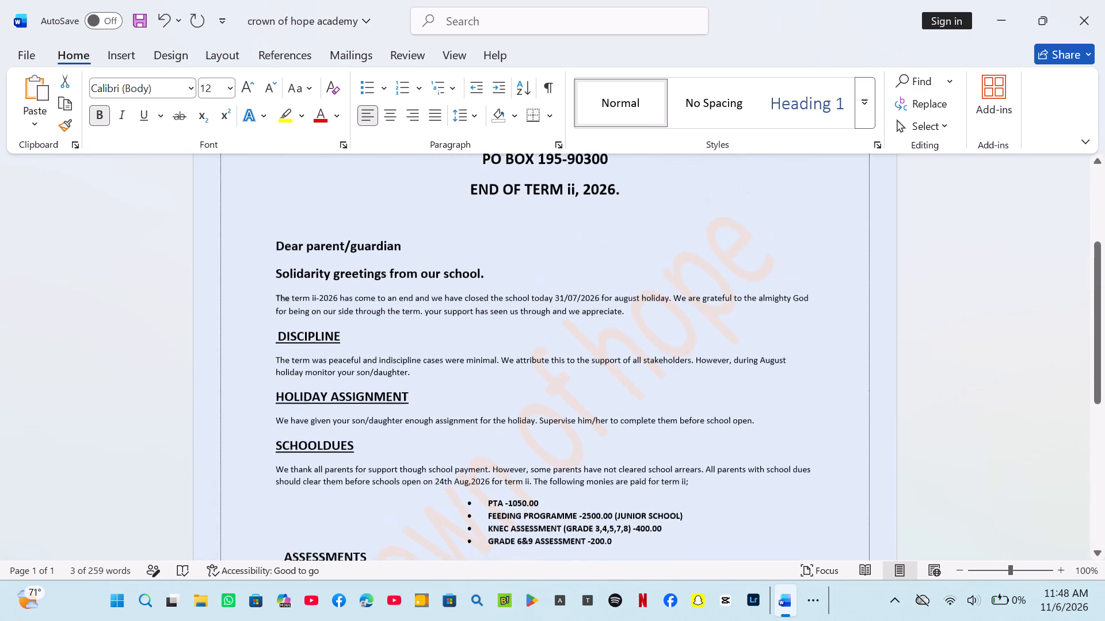
{"action": "scroll", "coordinate": [362, 332], "scroll_direction": "up", "scroll_amount": 7}
{"action": "scroll", "coordinate": [363, 334], "scroll_direction": "down", "scroll_amount": 11}
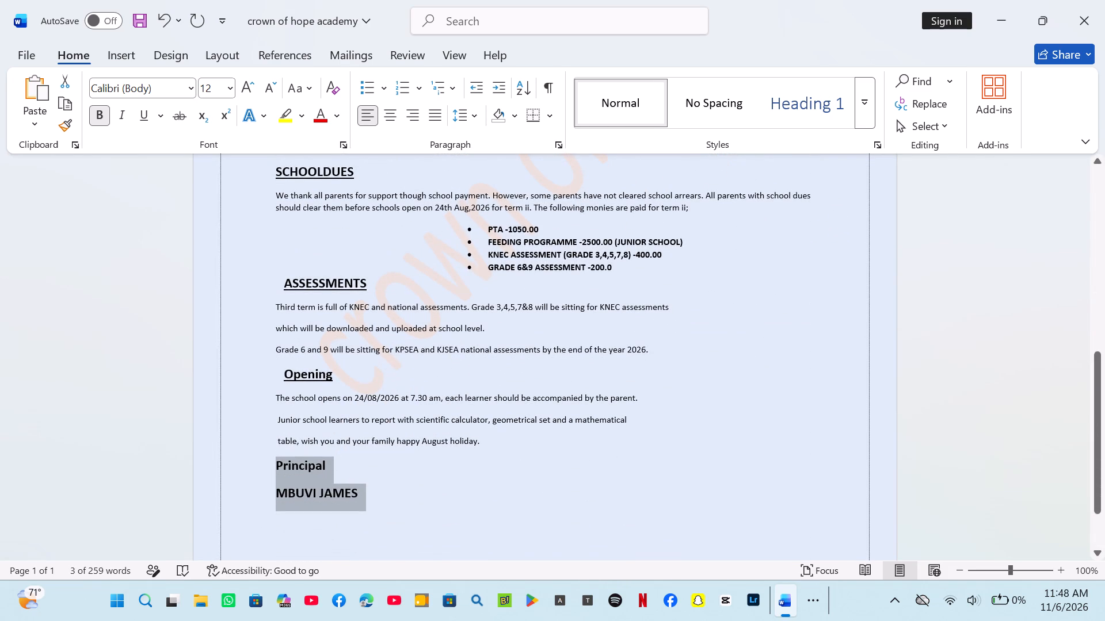
{"action": "left_click_drag", "start_coordinate": [486, 228], "coordinate": [566, 259]}
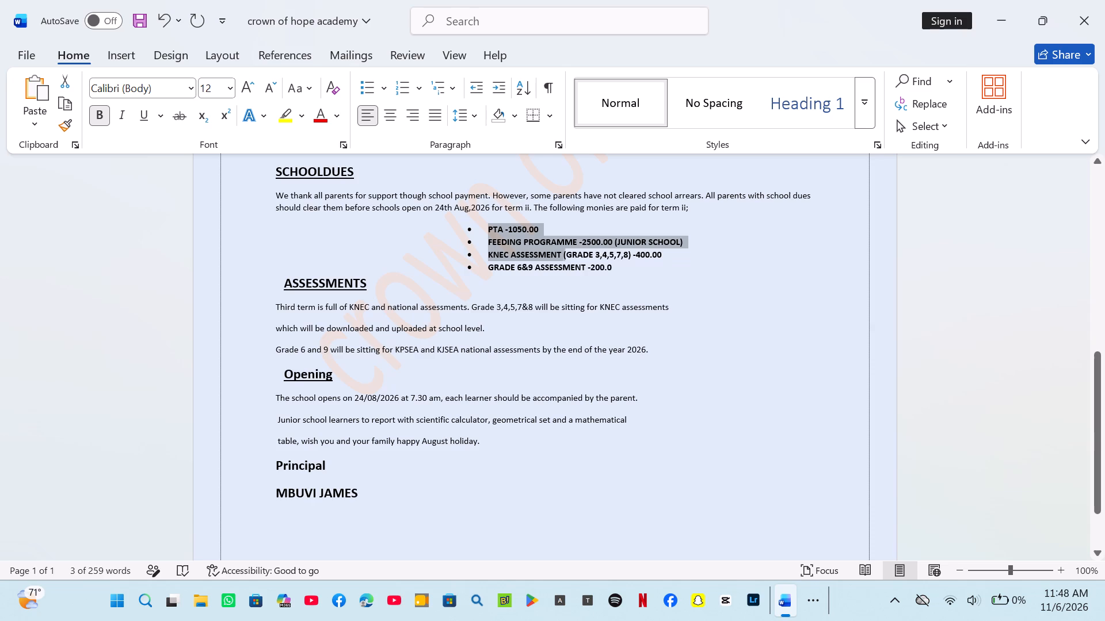
{"action": "left_click_drag", "start_coordinate": [566, 259], "coordinate": [620, 277]}
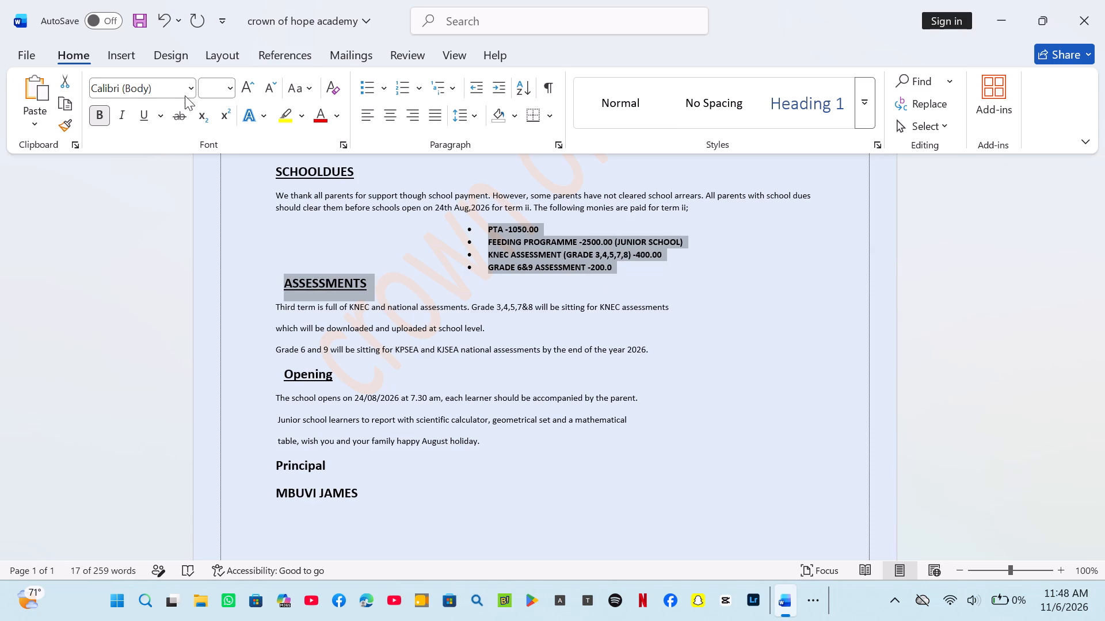
{"action": "left_click", "coordinate": [233, 87]}
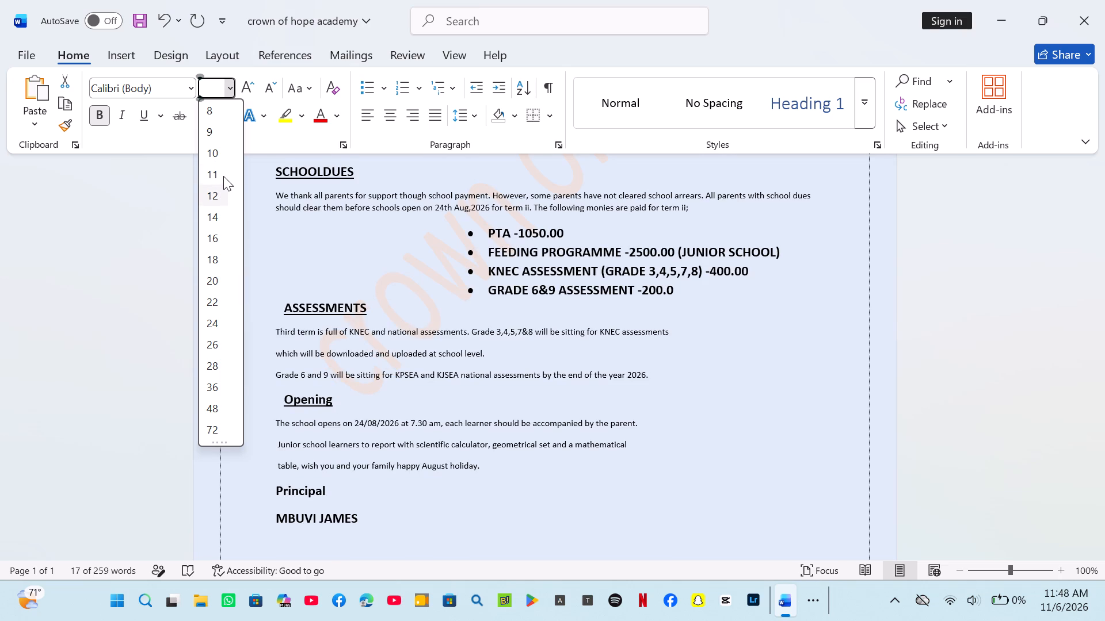
{"action": "left_click", "coordinate": [223, 168]}
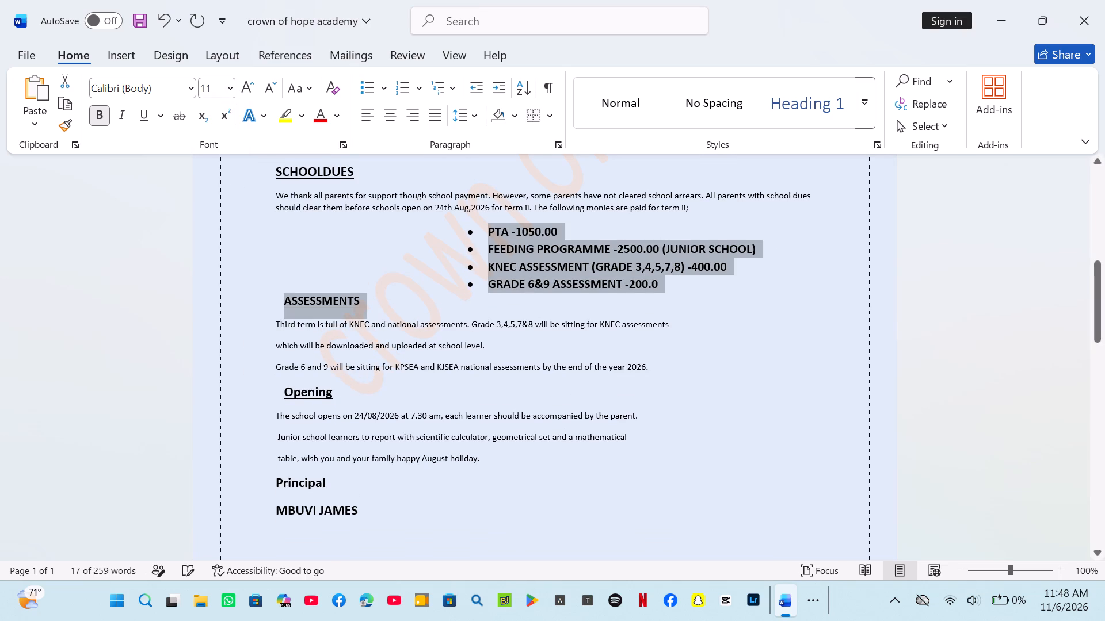
{"action": "left_click", "coordinate": [451, 532]}
Set the opening paragraph below "Solidarity greetings from our school." to font size 11.
{"action": "scroll", "coordinate": [444, 519], "scroll_direction": "up", "scroll_amount": 10}
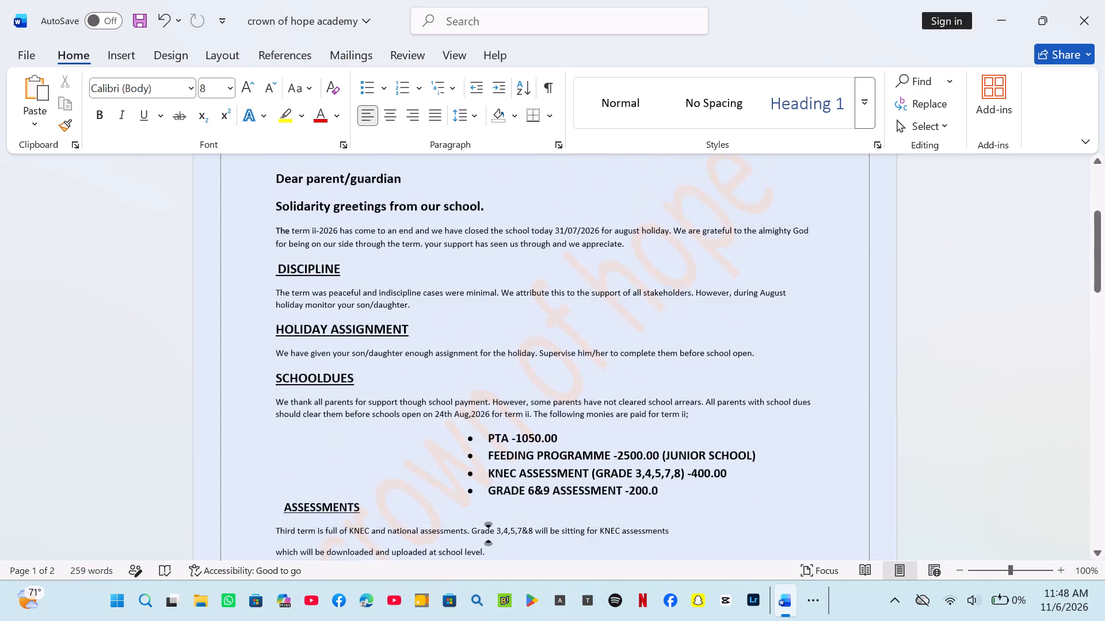
{"action": "scroll", "coordinate": [435, 480], "scroll_direction": "up", "scroll_amount": 5}
{"action": "scroll", "coordinate": [432, 464], "scroll_direction": "down", "scroll_amount": 4}
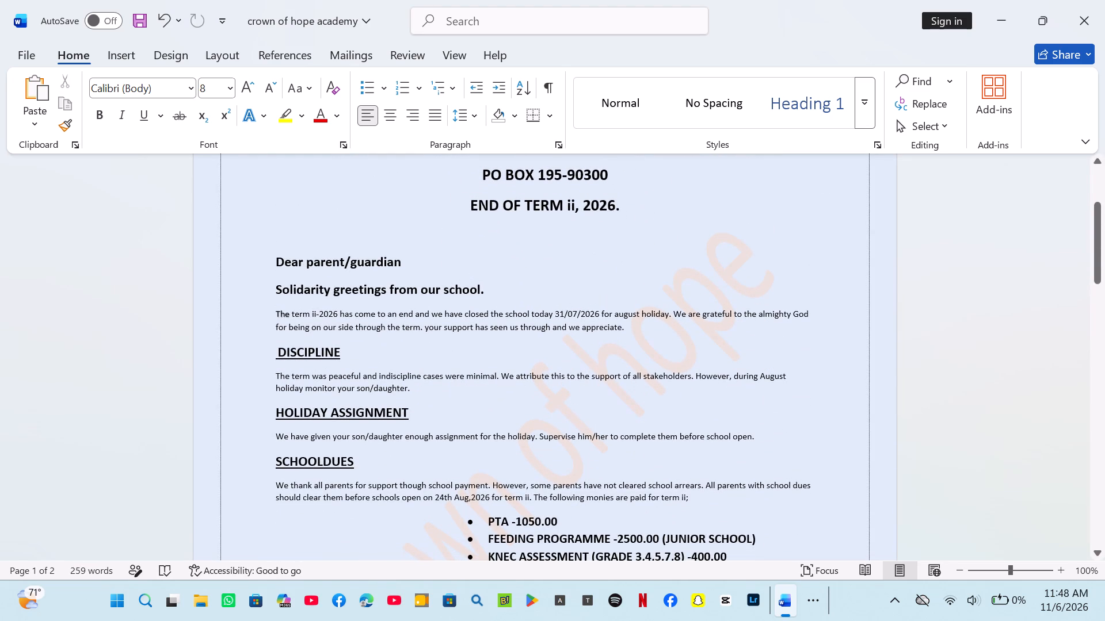
{"action": "left_click_drag", "start_coordinate": [269, 314], "coordinate": [595, 327]}
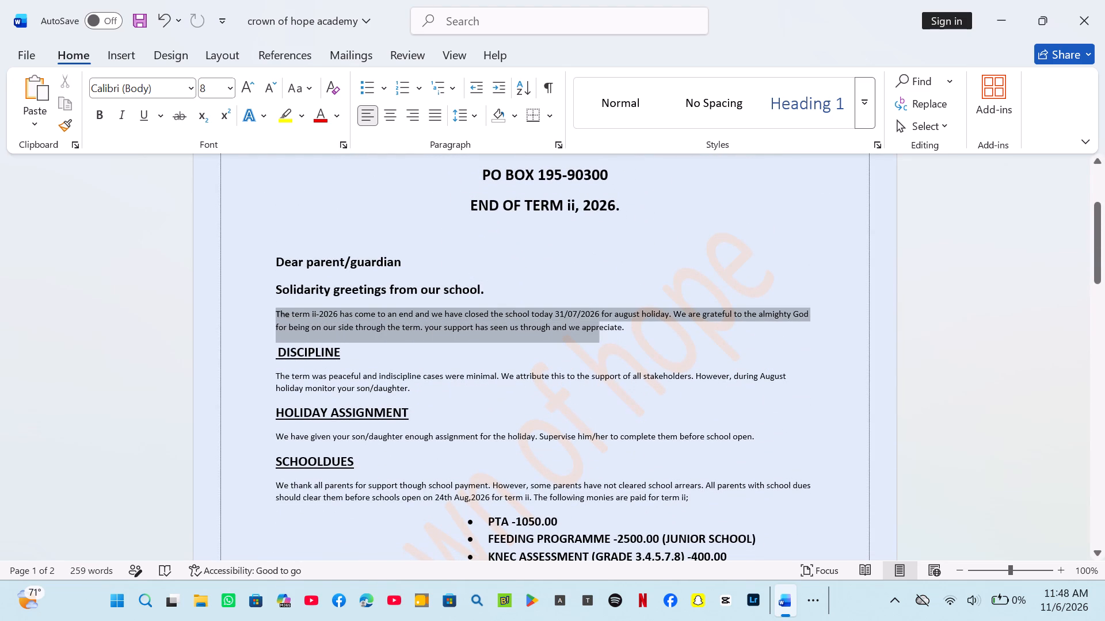
{"action": "left_click_drag", "start_coordinate": [595, 327], "coordinate": [642, 328]}
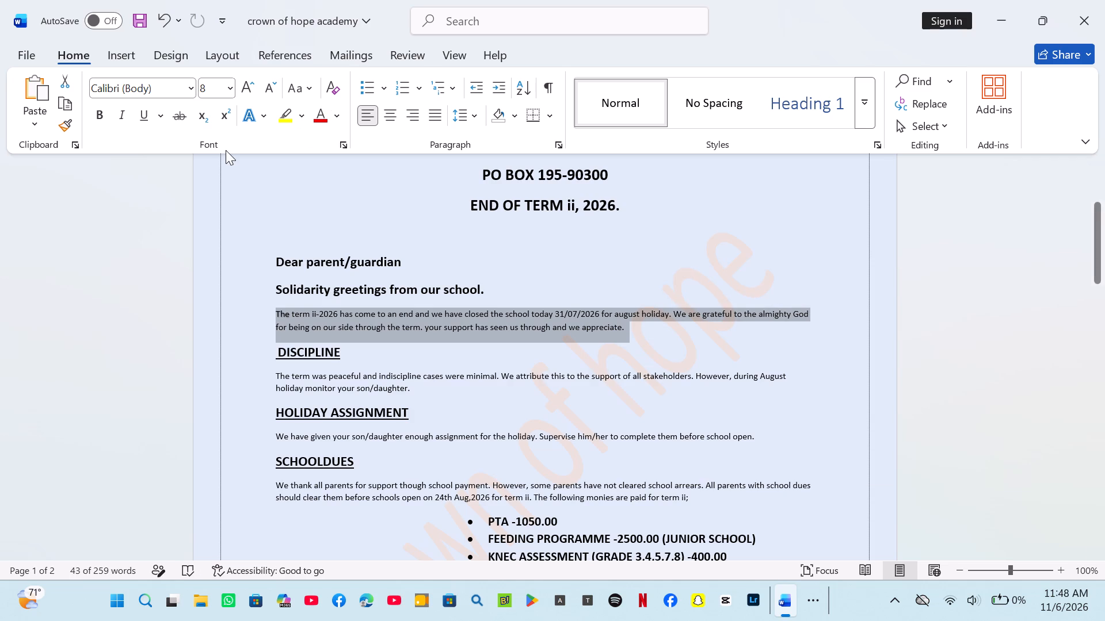
{"action": "left_click", "coordinate": [231, 83]}
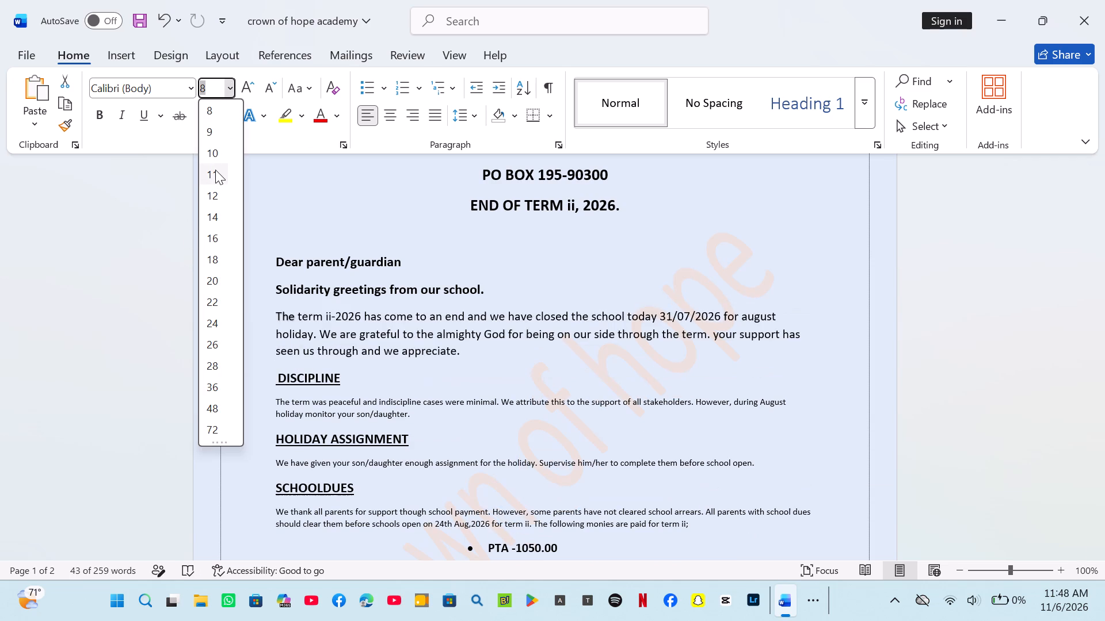
{"action": "left_click_drag", "start_coordinate": [224, 156], "coordinate": [224, 164]}
Move the word "was" in the paragraph under "DISCIPLINE" from before "peaceful" to just before "monitor".
{"action": "scroll", "coordinate": [243, 308], "scroll_direction": "down", "scroll_amount": 3}
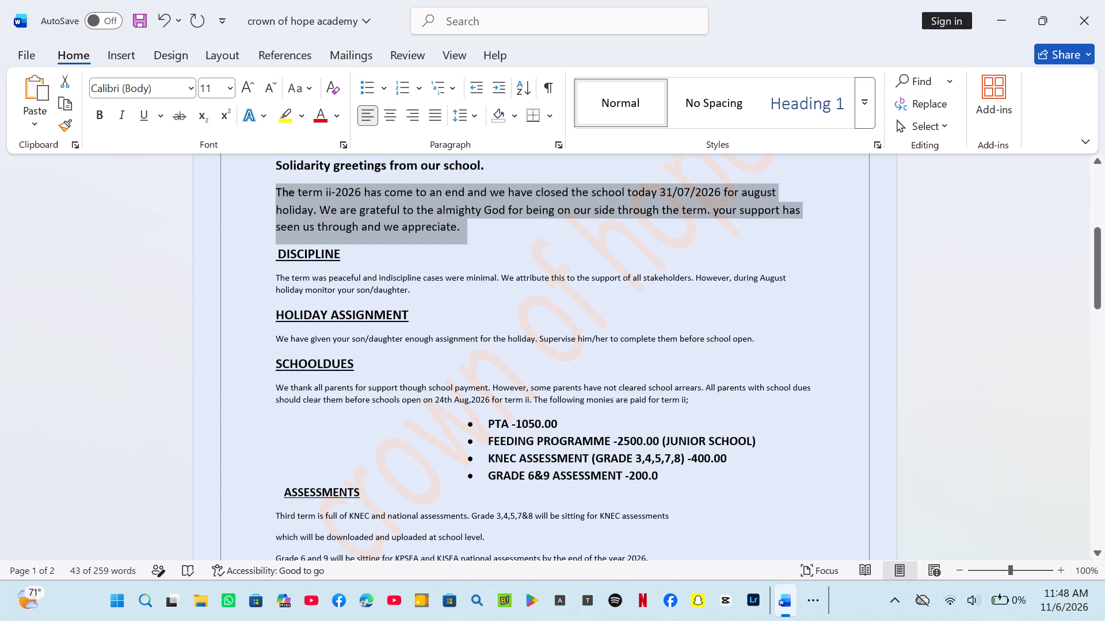
{"action": "left_click_drag", "start_coordinate": [274, 285], "coordinate": [330, 275]}
{"action": "left_click_drag", "start_coordinate": [330, 275], "coordinate": [322, 272]}
{"action": "left_click", "coordinate": [316, 272]}
{"action": "left_click", "coordinate": [311, 272]}
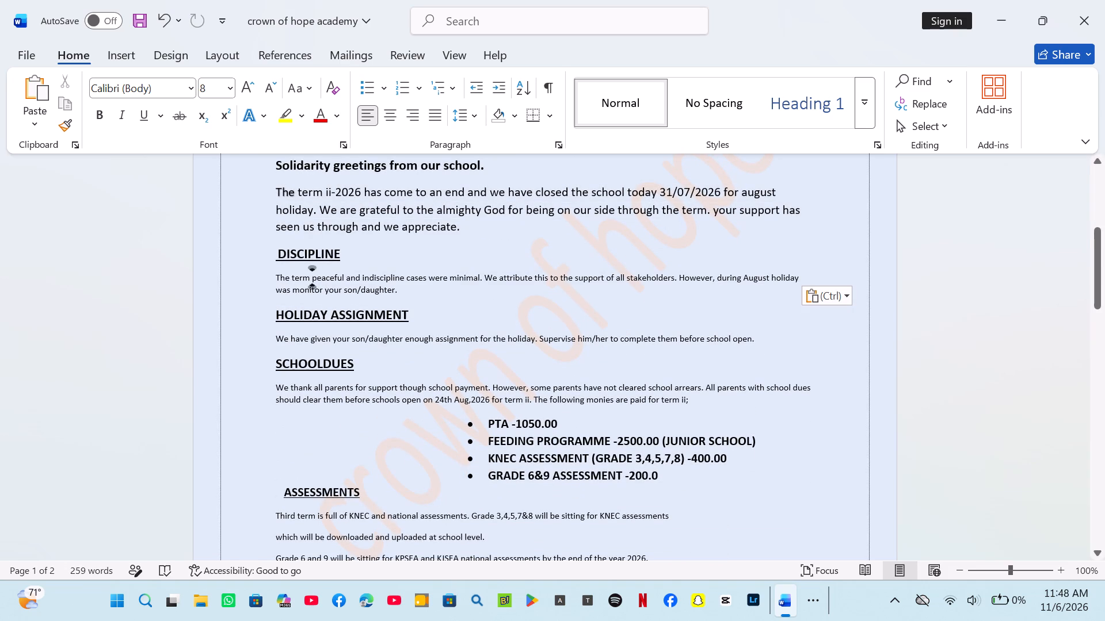
Move the letters "dis" out of "indiscipline" and into the word "daughter" at the end of the "DISCIPLINE" paragraph.
{"action": "left_click", "coordinate": [274, 273]}
{"action": "left_click_drag", "start_coordinate": [281, 268], "coordinate": [302, 267]}
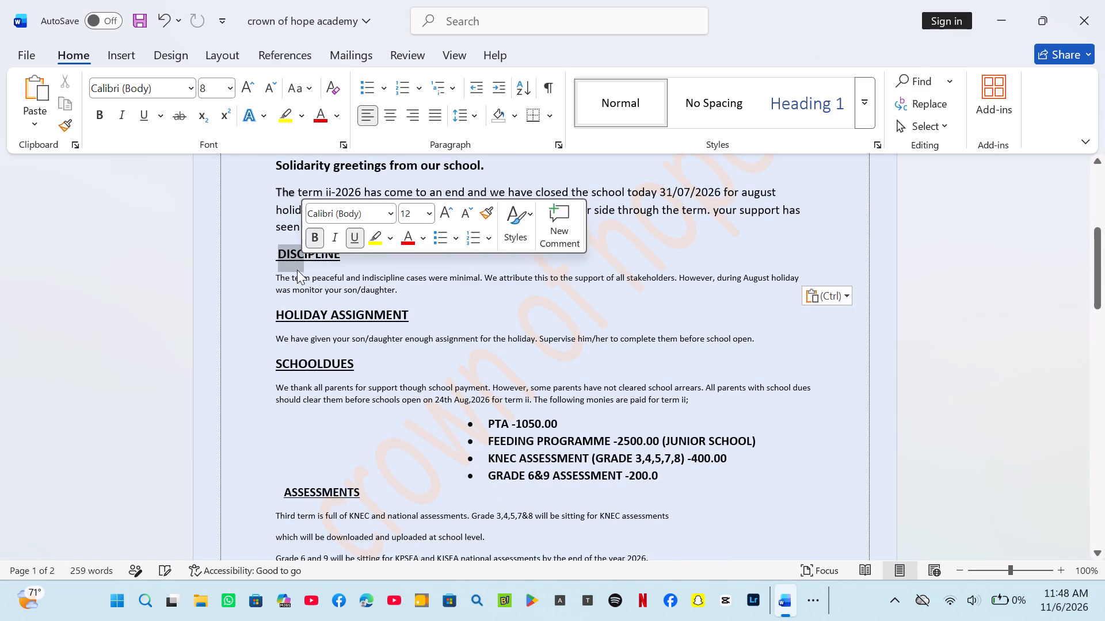
{"action": "left_click", "coordinate": [267, 277]}
{"action": "left_click_drag", "start_coordinate": [267, 278], "coordinate": [288, 278]}
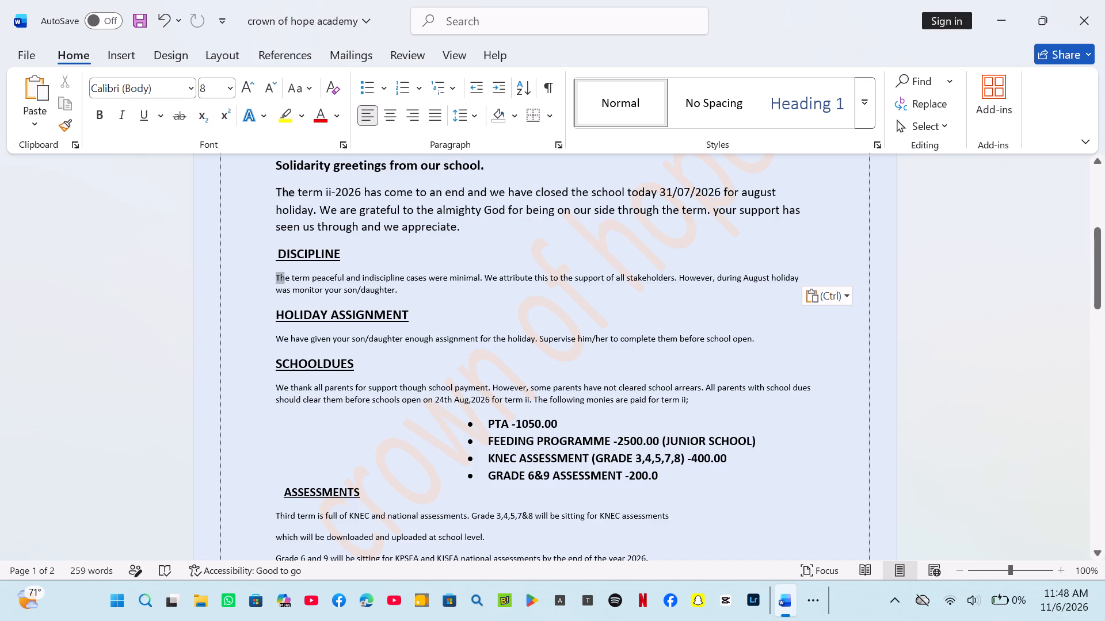
{"action": "left_click_drag", "start_coordinate": [288, 278], "coordinate": [356, 307]}
{"action": "left_click", "coordinate": [357, 307]}
{"action": "left_click_drag", "start_coordinate": [369, 279], "coordinate": [371, 278]}
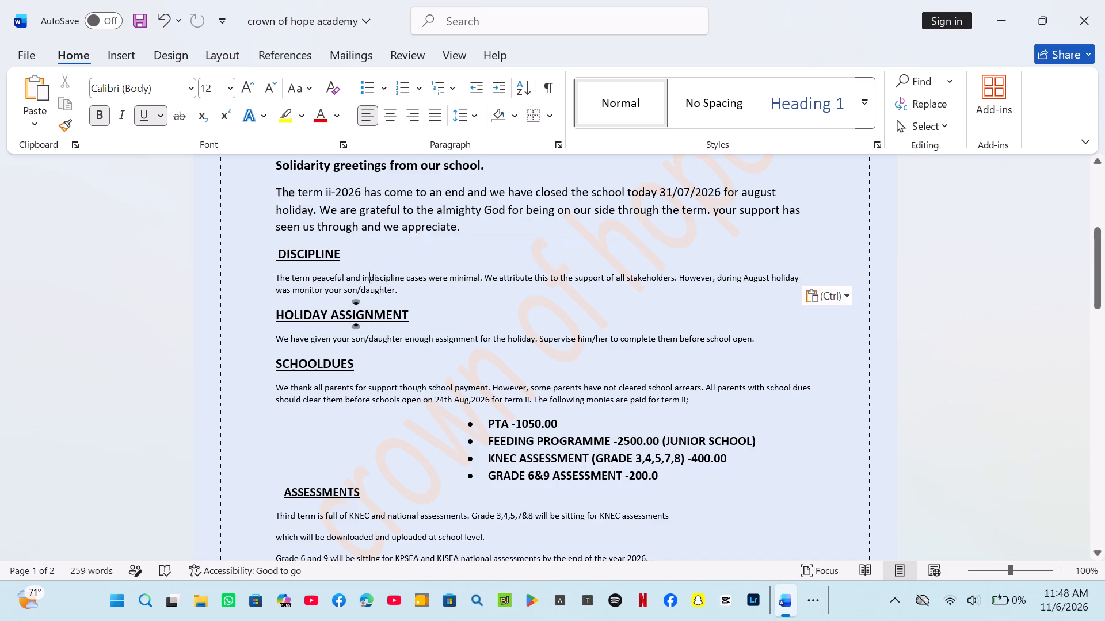
{"action": "left_click_drag", "start_coordinate": [371, 278], "coordinate": [379, 278]}
{"action": "left_click_drag", "start_coordinate": [379, 278], "coordinate": [385, 287]}
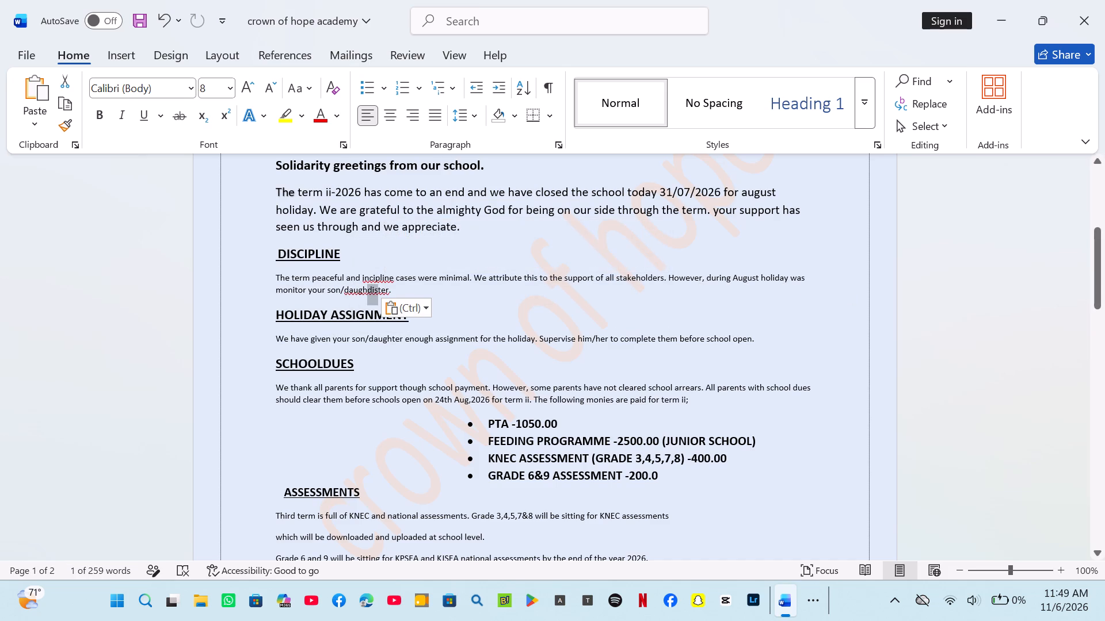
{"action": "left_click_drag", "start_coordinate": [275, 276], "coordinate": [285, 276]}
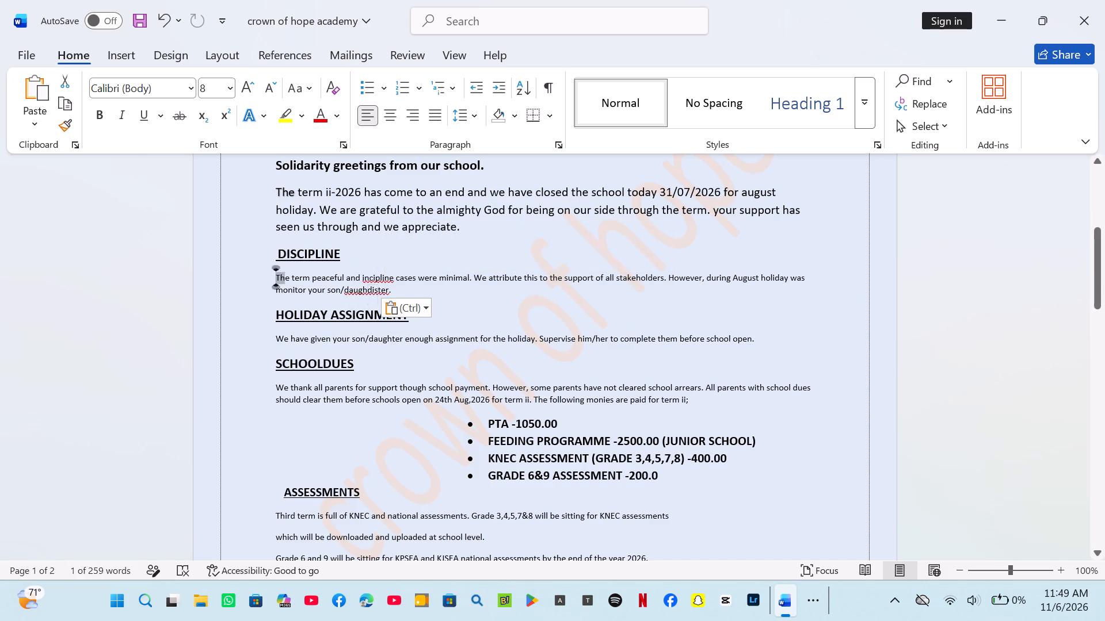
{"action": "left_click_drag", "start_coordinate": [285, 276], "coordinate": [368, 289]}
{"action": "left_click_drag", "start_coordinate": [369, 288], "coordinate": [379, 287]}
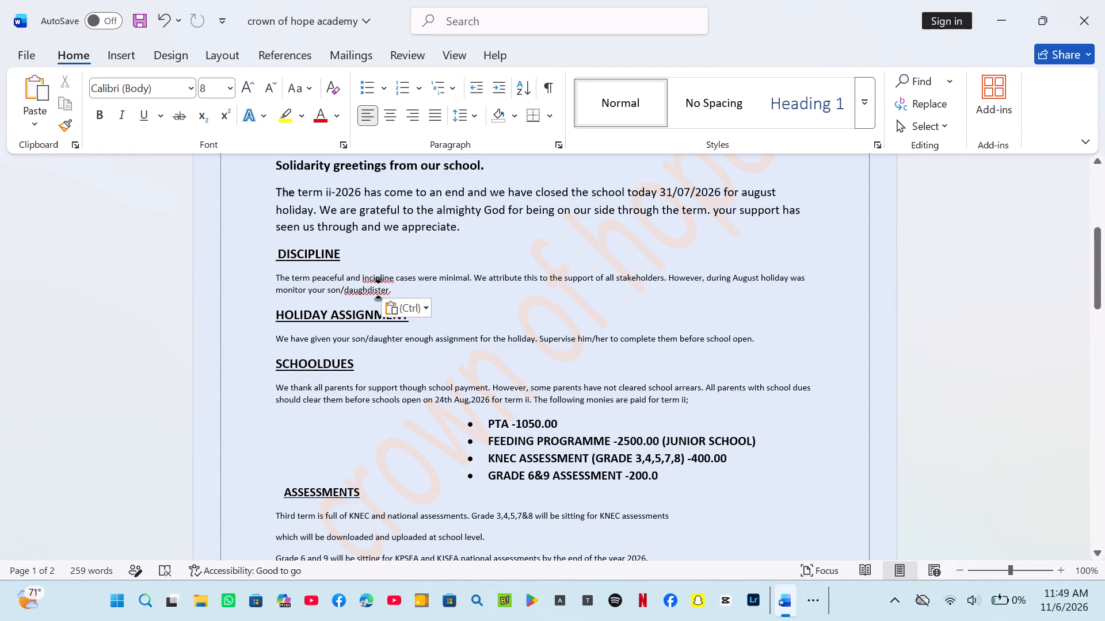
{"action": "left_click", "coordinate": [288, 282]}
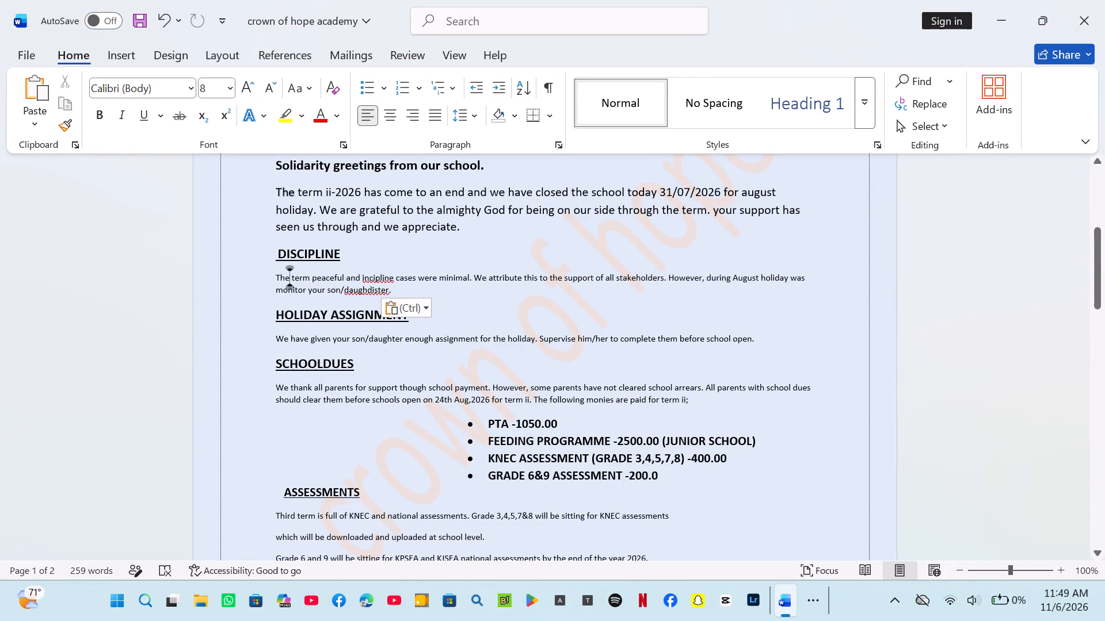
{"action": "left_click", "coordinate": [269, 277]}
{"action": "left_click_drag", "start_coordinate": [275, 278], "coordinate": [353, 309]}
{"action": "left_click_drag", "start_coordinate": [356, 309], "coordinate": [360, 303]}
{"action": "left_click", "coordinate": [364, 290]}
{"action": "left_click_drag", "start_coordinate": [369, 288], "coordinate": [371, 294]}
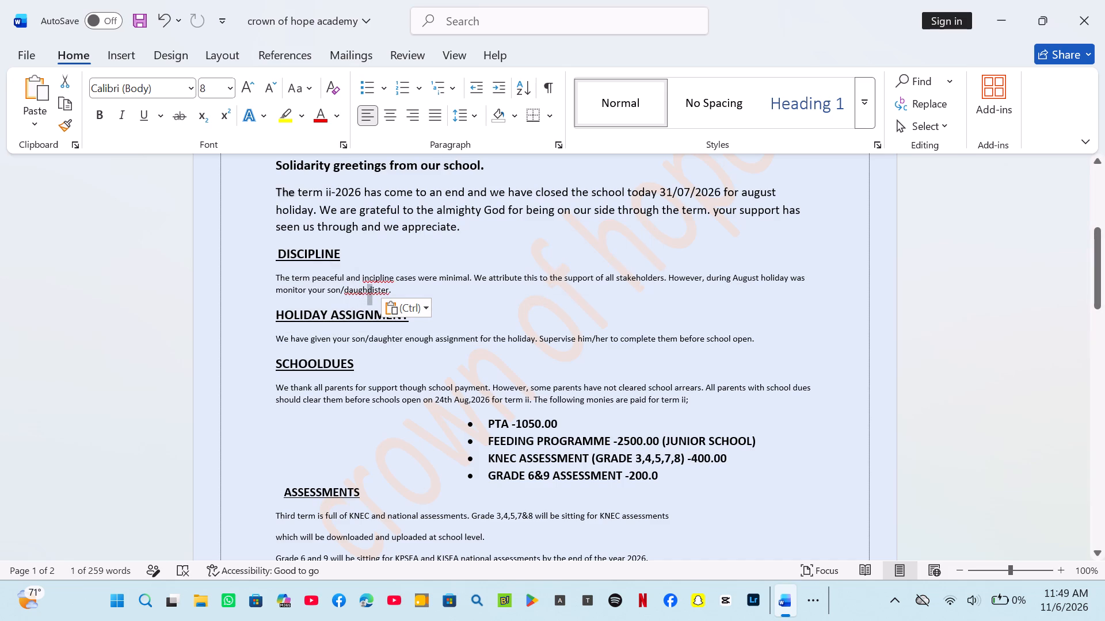
Move the words "The term peaceful" from the start to the end of the paragraph under "DISCIPLINE".
{"action": "left_click_drag", "start_coordinate": [272, 278], "coordinate": [326, 281]}
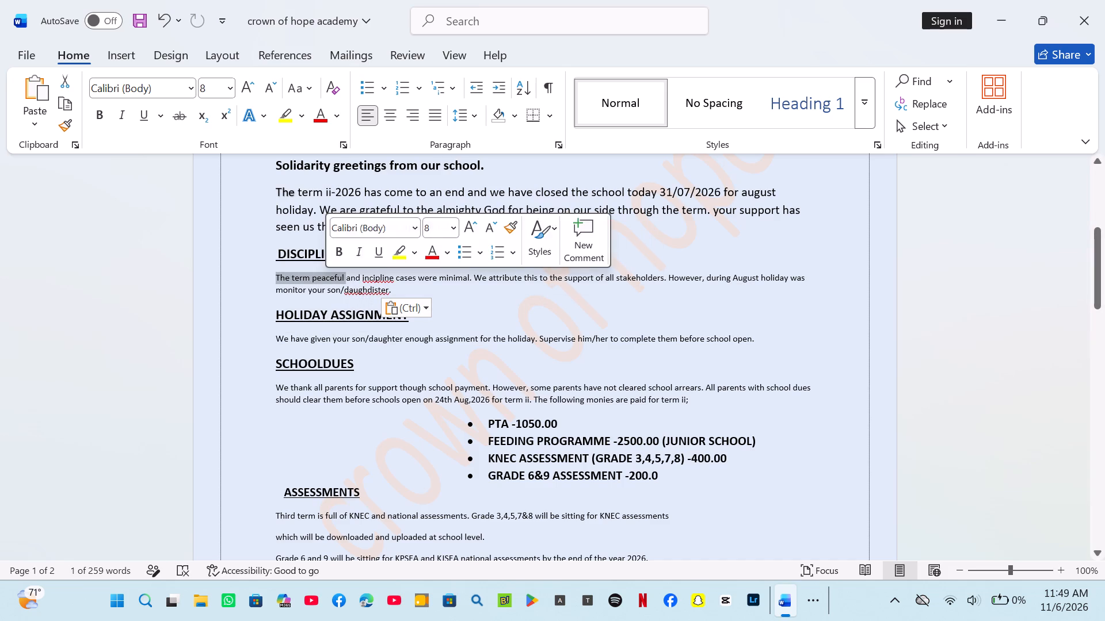
{"action": "left_click", "coordinate": [369, 286]}
{"action": "left_click_drag", "start_coordinate": [273, 274], "coordinate": [341, 278]}
{"action": "left_click_drag", "start_coordinate": [344, 278], "coordinate": [403, 290]}
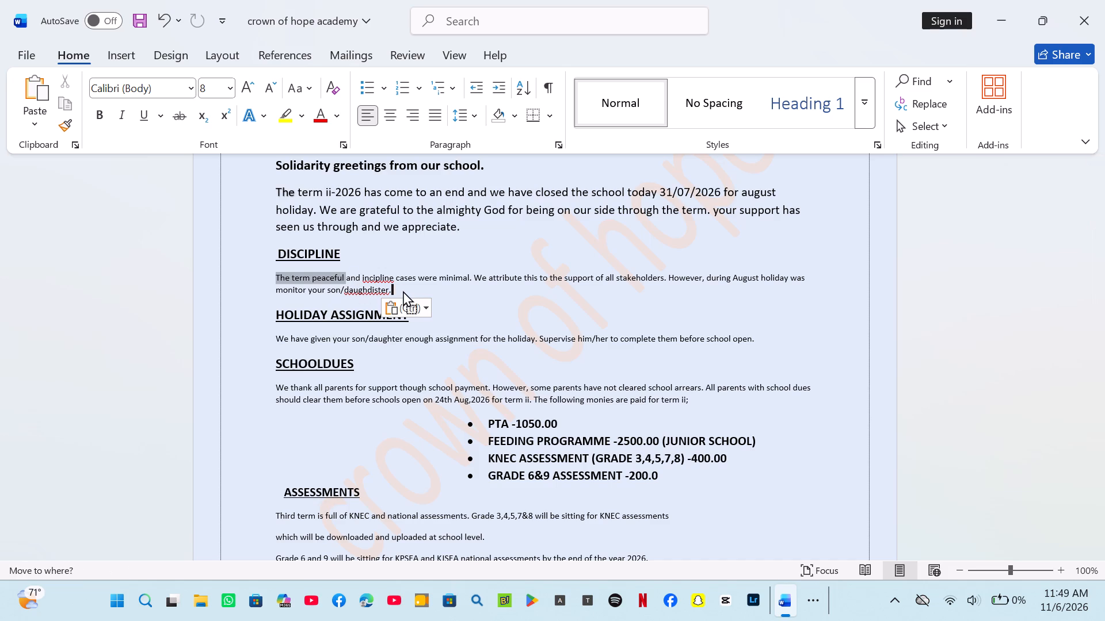
{"action": "left_click_drag", "start_coordinate": [403, 290], "coordinate": [398, 299]}
Set the whole paragraph under the "DISCIPLINE" heading to font size 10.
{"action": "left_click", "coordinate": [274, 280]}
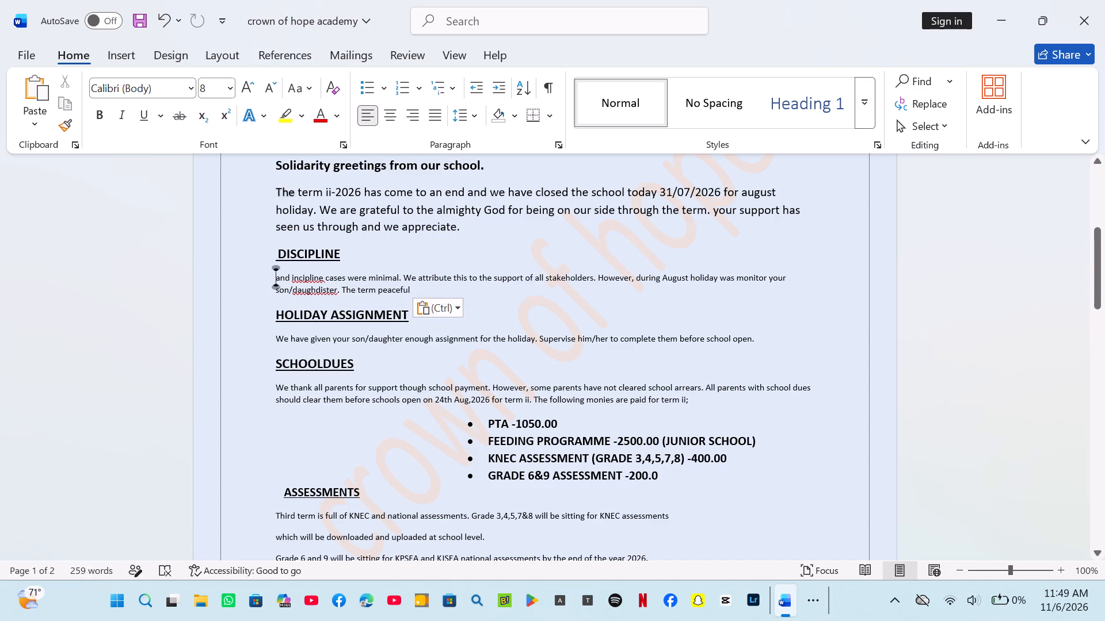
{"action": "left_click_drag", "start_coordinate": [273, 272], "coordinate": [387, 293]}
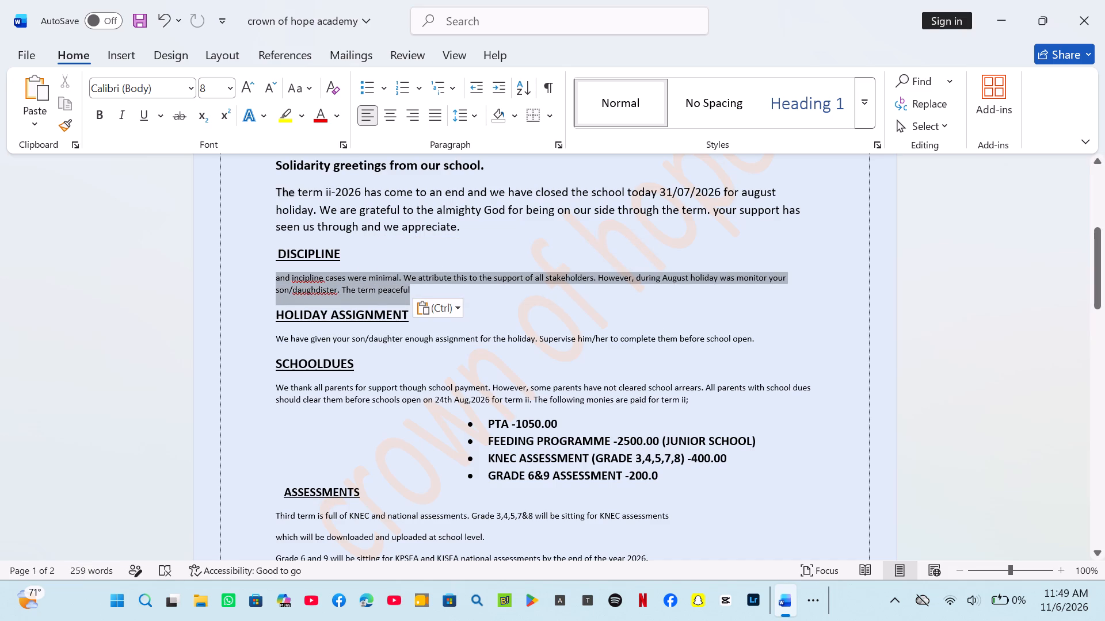
{"action": "left_click_drag", "start_coordinate": [387, 293], "coordinate": [395, 292]}
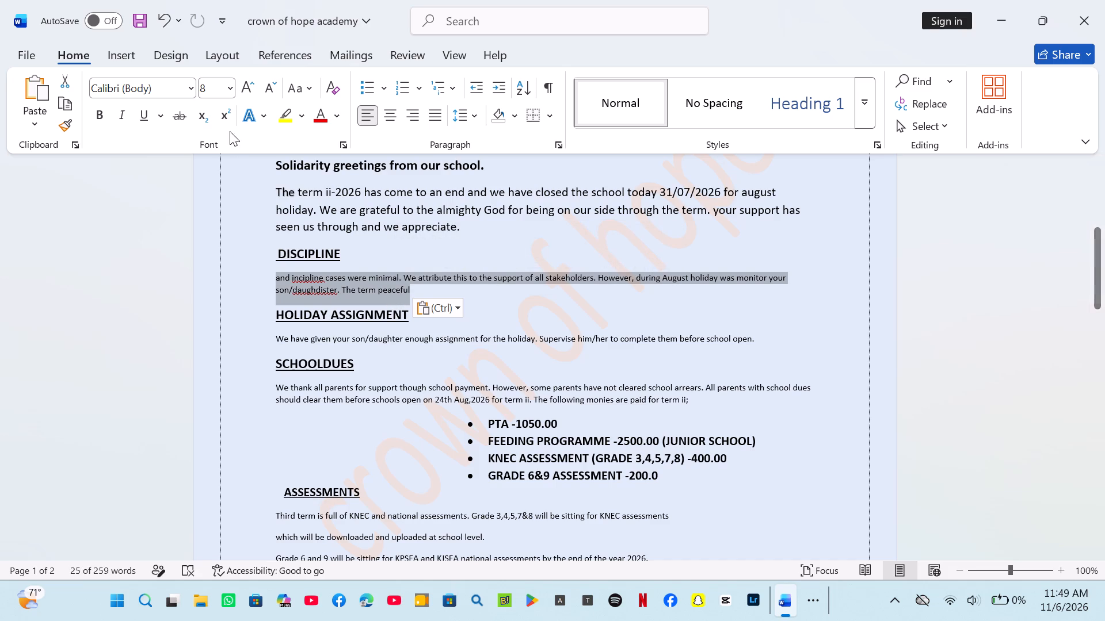
{"action": "left_click", "coordinate": [228, 92]}
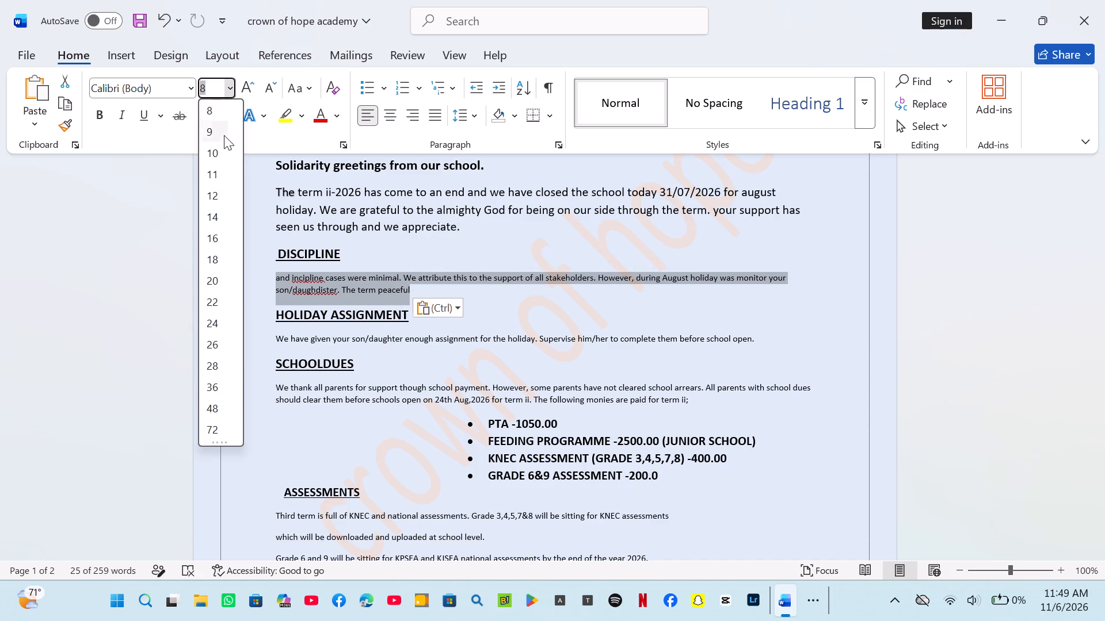
{"action": "left_click", "coordinate": [224, 146]}
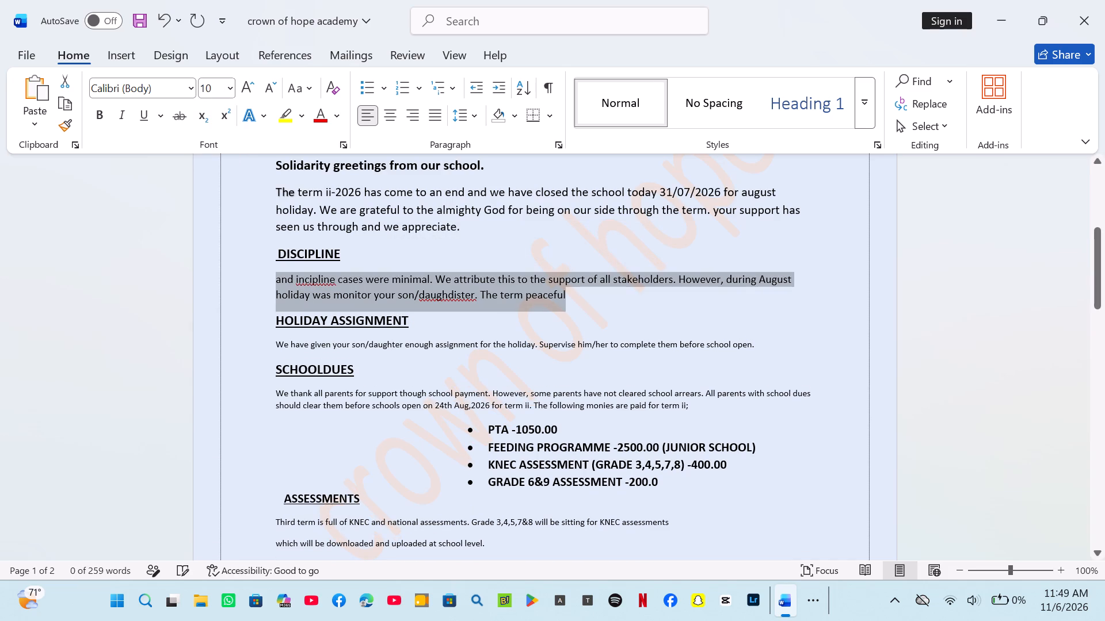
Set the whole paragraph under the "HOLIDAY ASSIGNMENT" heading to font size 10.
{"action": "left_click_drag", "start_coordinate": [270, 342], "coordinate": [273, 339]}
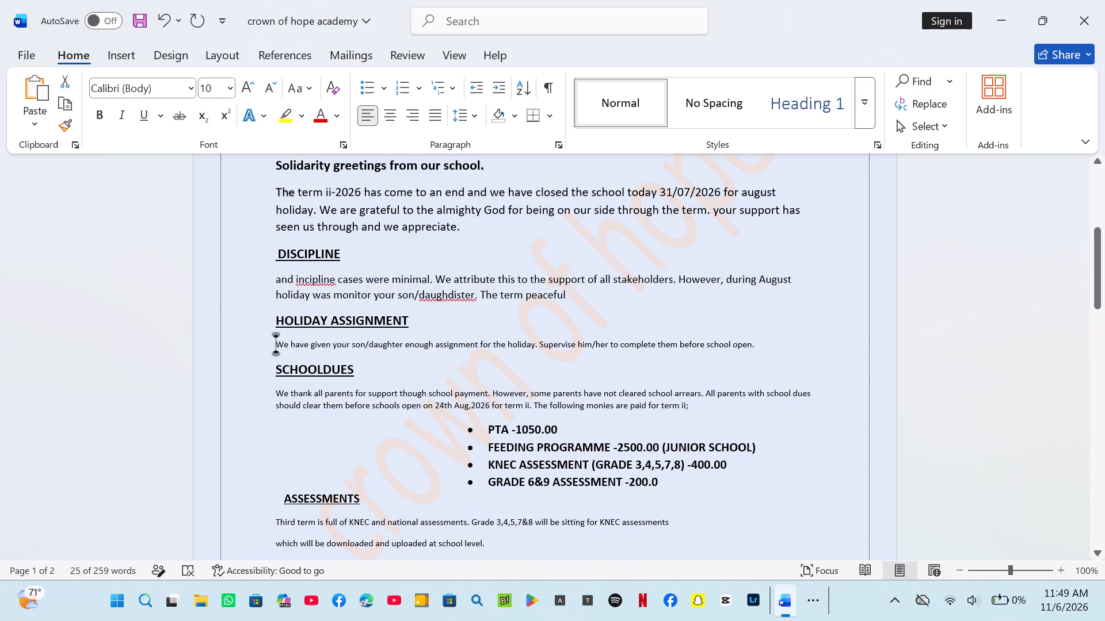
{"action": "left_click_drag", "start_coordinate": [273, 339], "coordinate": [353, 361]}
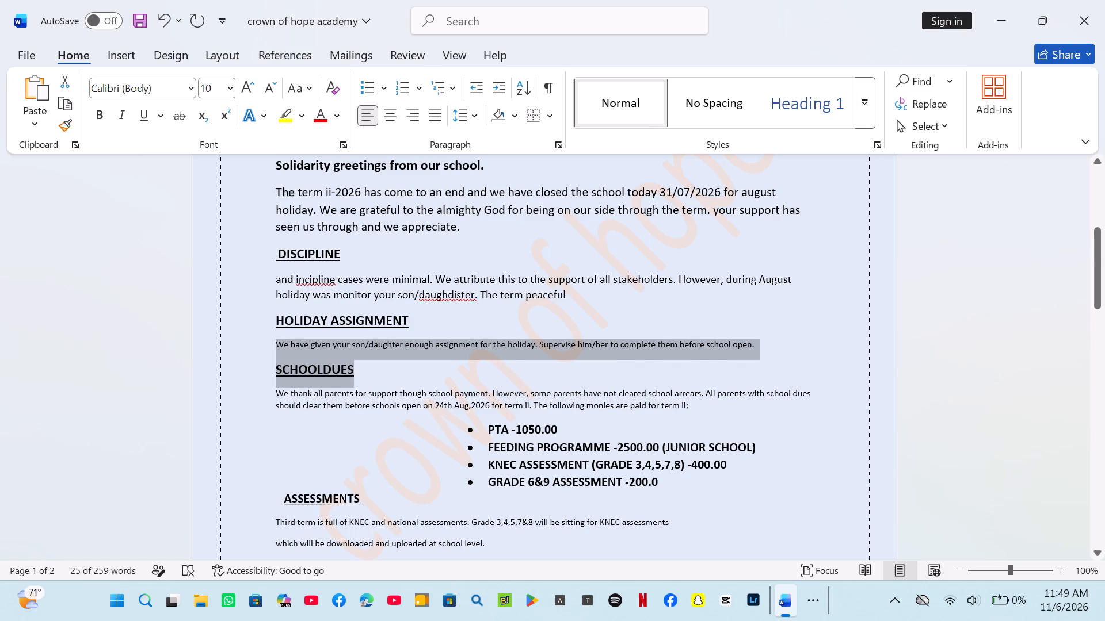
{"action": "left_click_drag", "start_coordinate": [353, 361], "coordinate": [631, 354]}
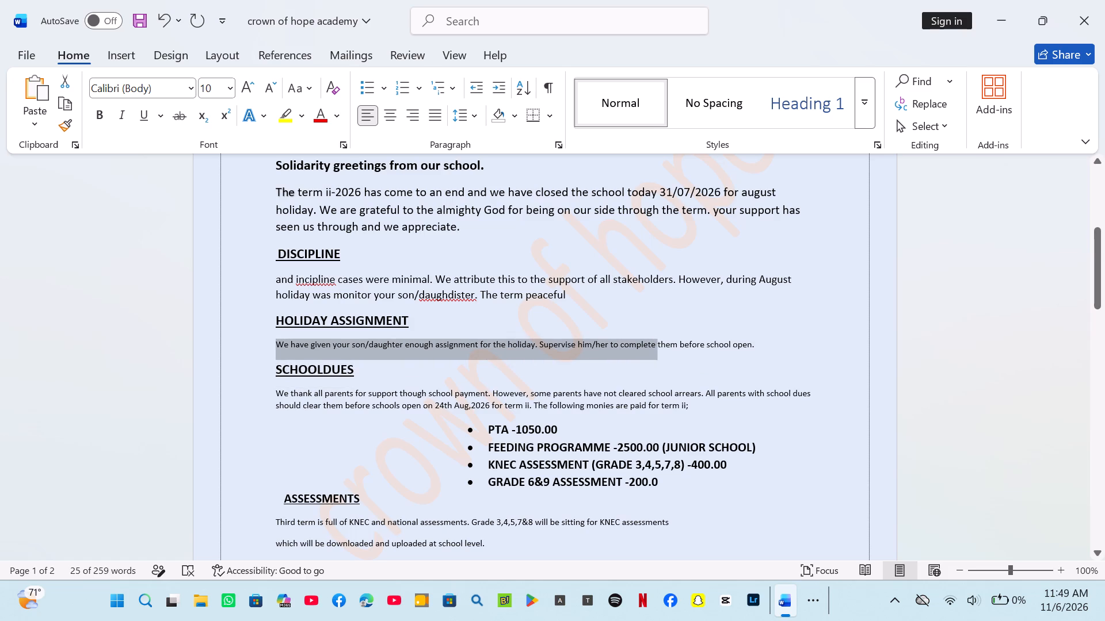
{"action": "left_click_drag", "start_coordinate": [631, 354], "coordinate": [742, 335]}
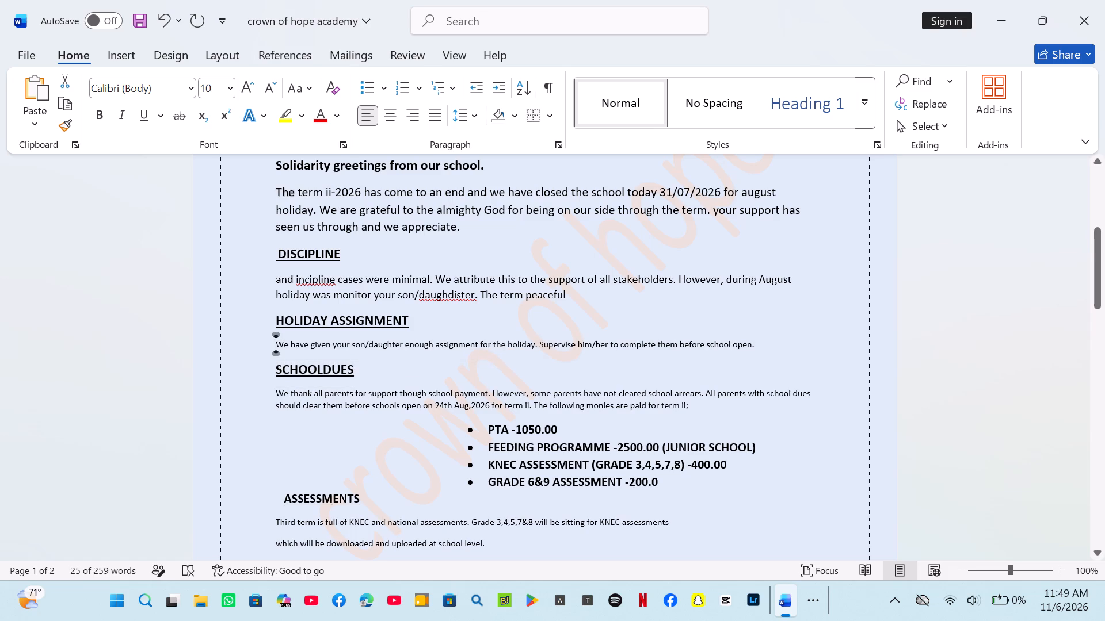
{"action": "left_click_drag", "start_coordinate": [742, 335], "coordinate": [757, 340]}
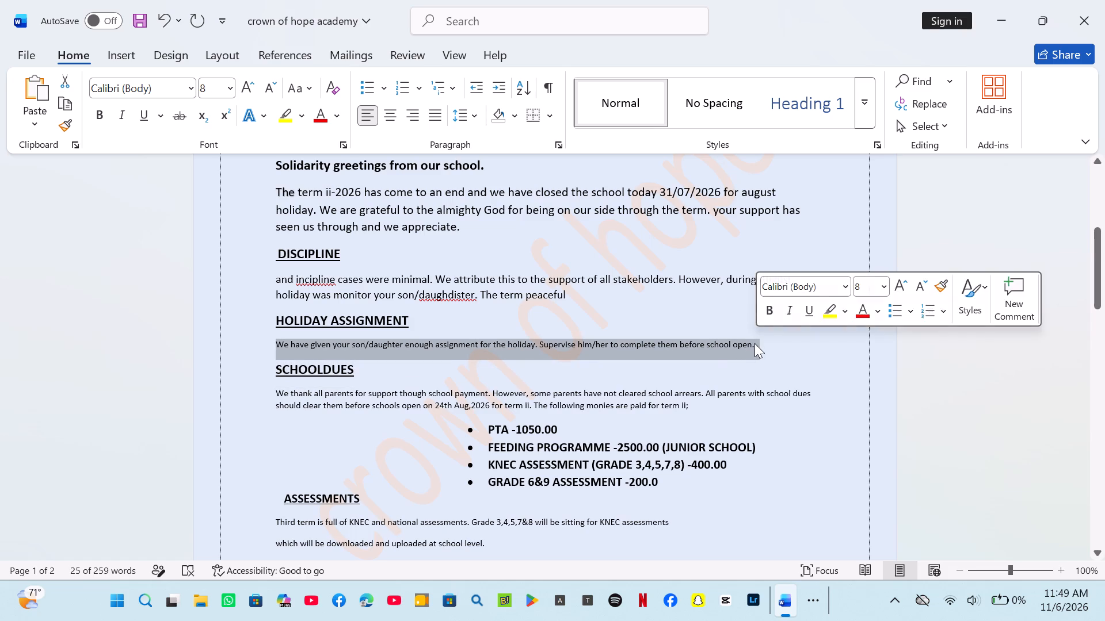
{"action": "left_click", "coordinate": [232, 91]}
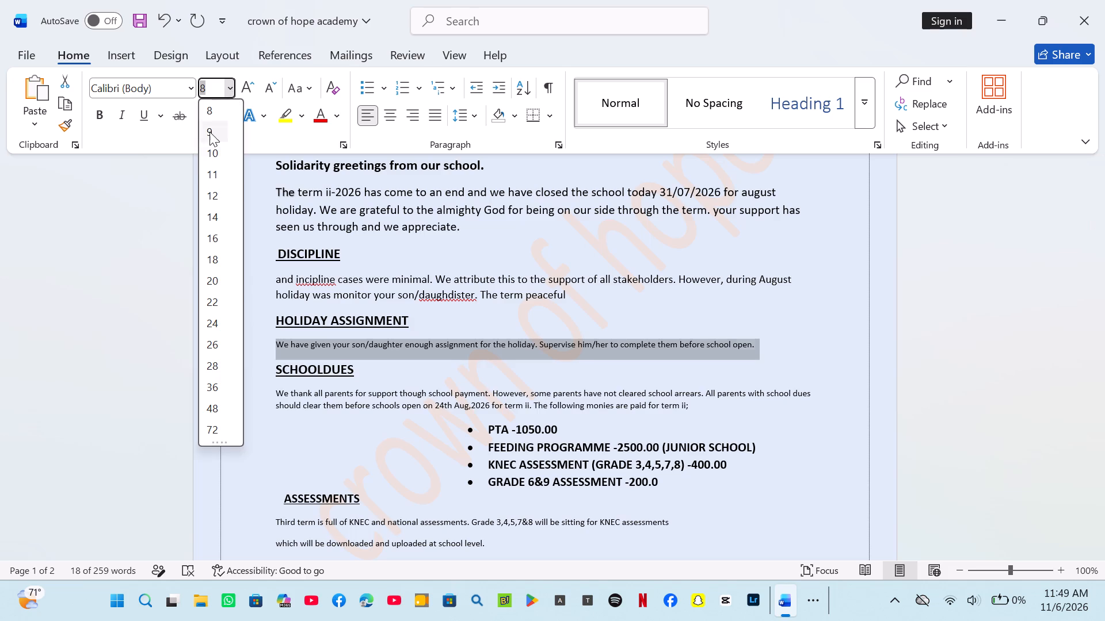
{"action": "left_click", "coordinate": [207, 151]}
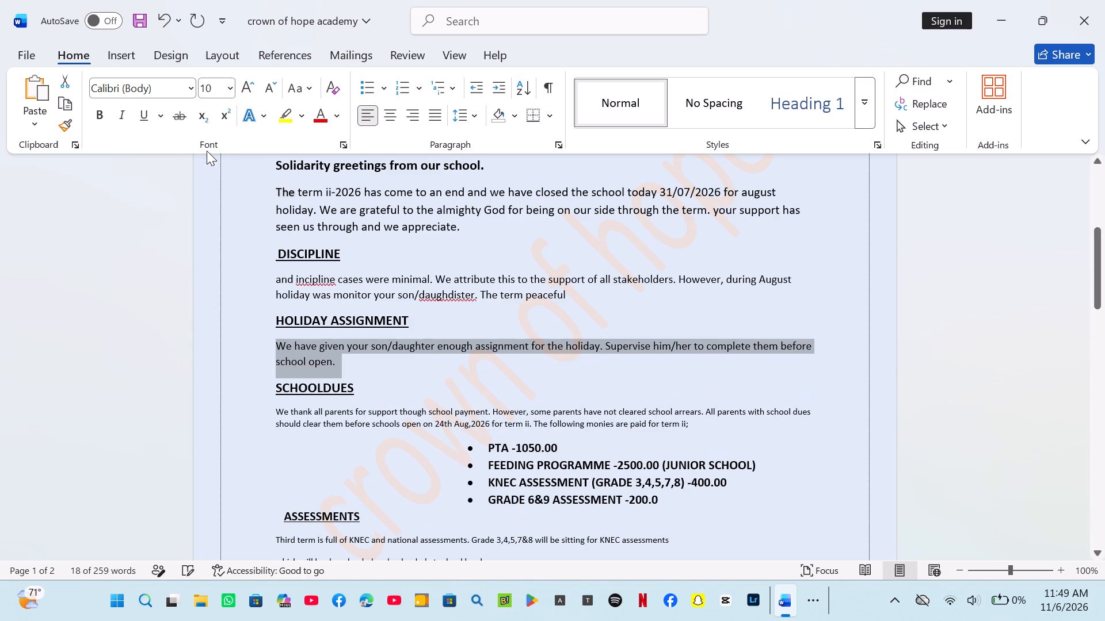
Set the paragraph under "SCHOOLDUES" and the "PTA -1050.00" bullet below it to font size 10.
{"action": "scroll", "coordinate": [282, 459], "scroll_direction": "down", "scroll_amount": 2}
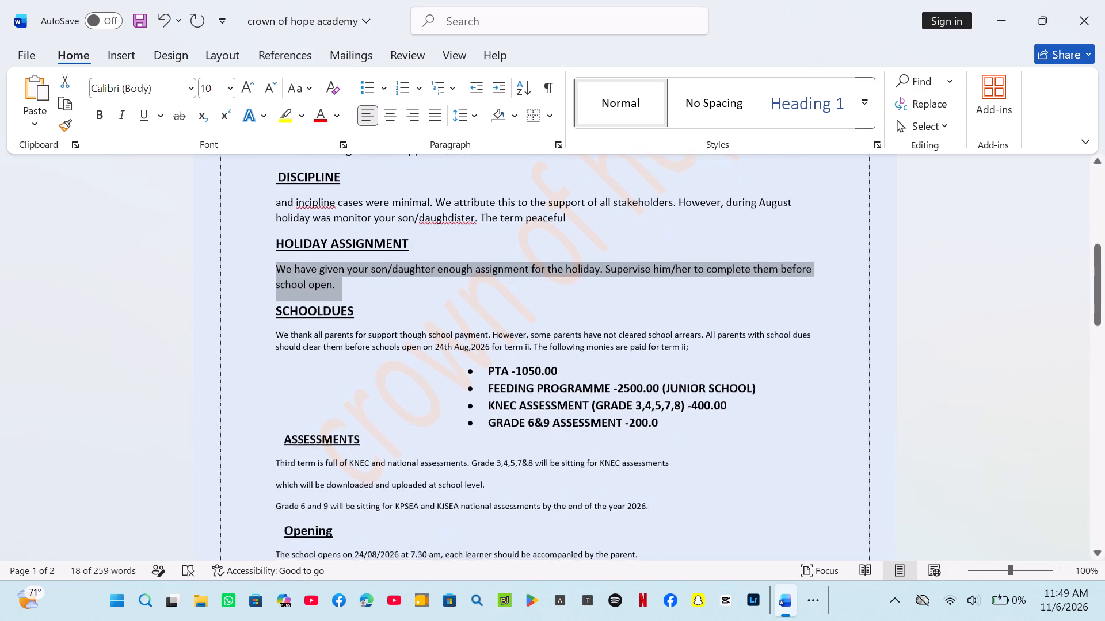
{"action": "scroll", "coordinate": [270, 434], "scroll_direction": "down", "scroll_amount": 2}
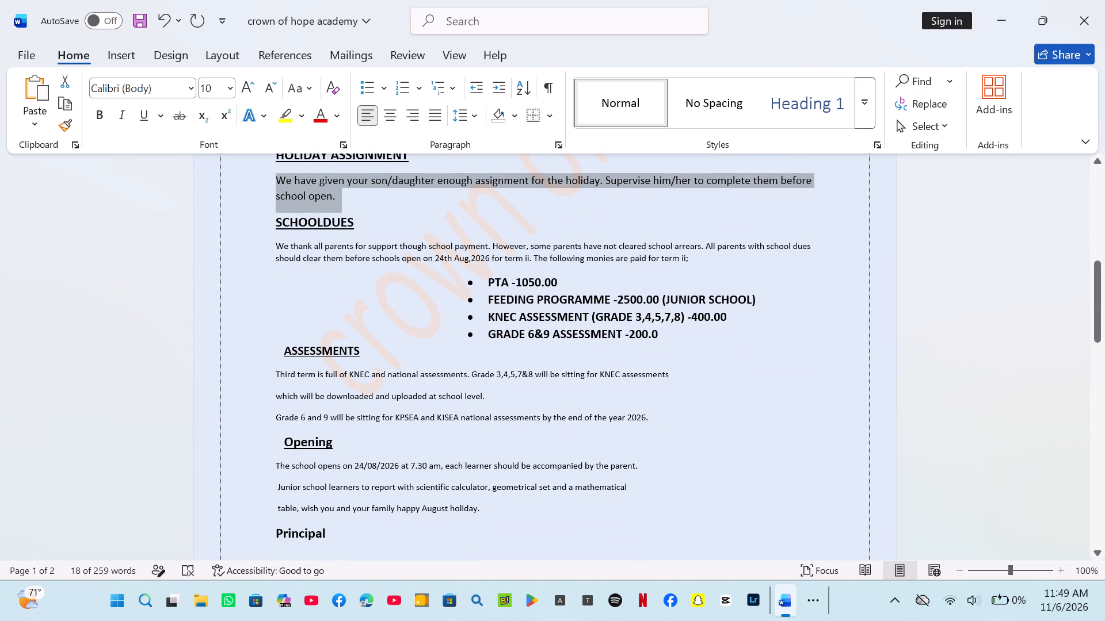
{"action": "left_click_drag", "start_coordinate": [274, 252], "coordinate": [416, 263]}
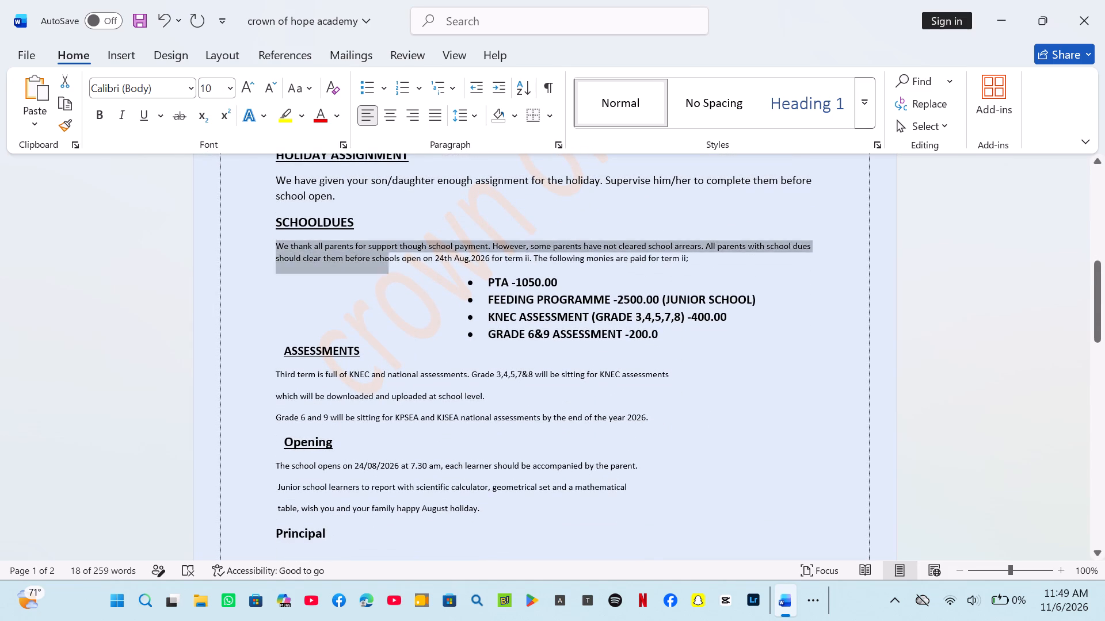
{"action": "left_click_drag", "start_coordinate": [416, 263], "coordinate": [639, 278]}
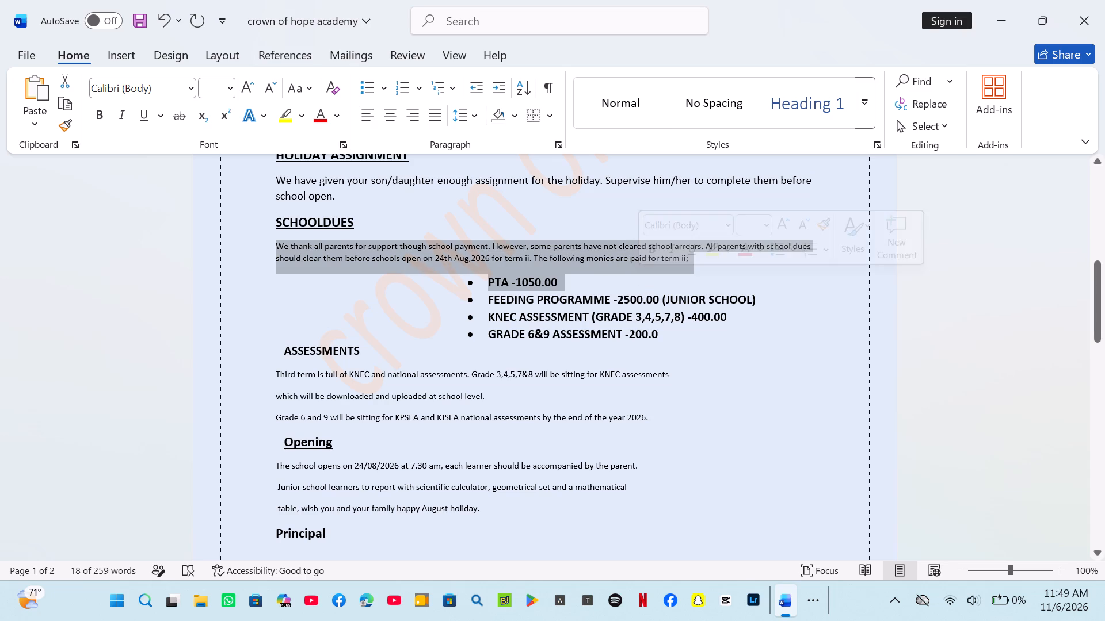
{"action": "double_click", "coordinate": [227, 94]}
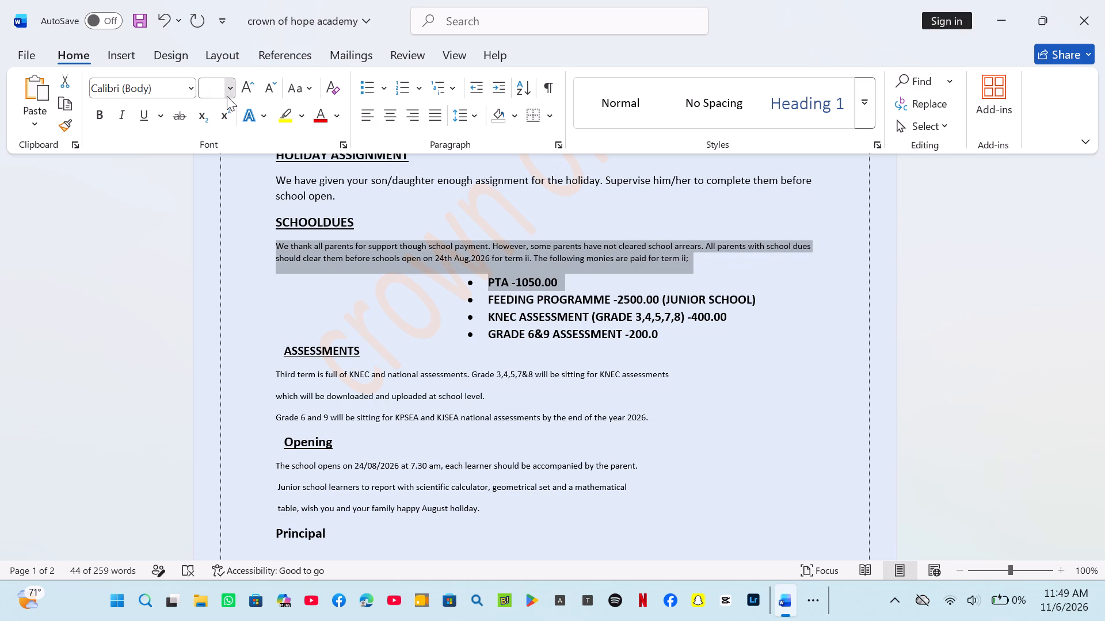
{"action": "left_click", "coordinate": [233, 83]}
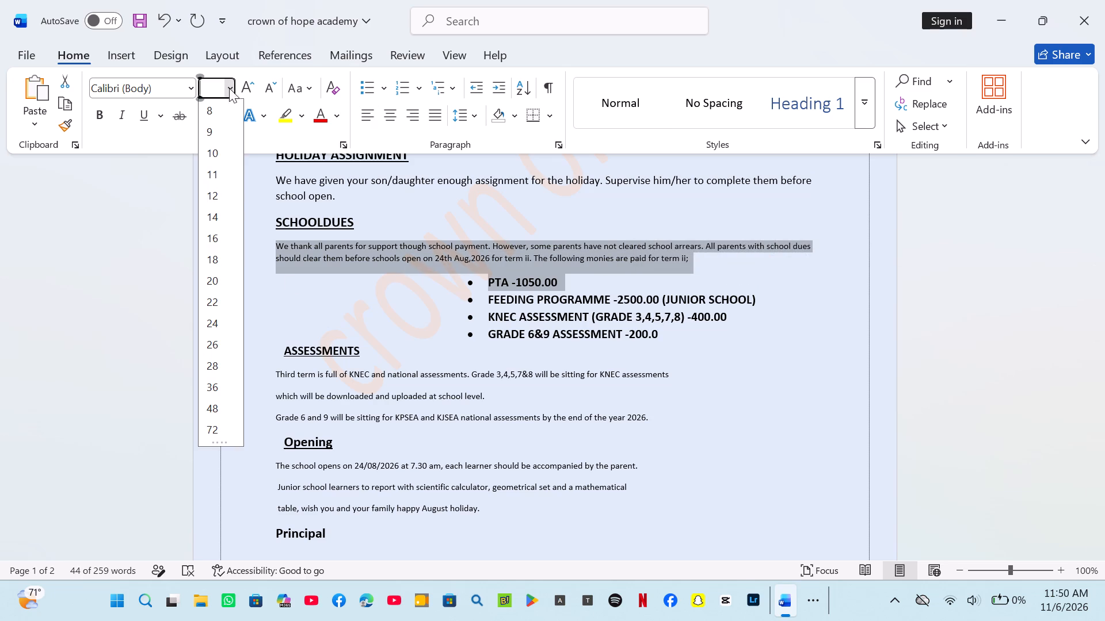
{"action": "left_click", "coordinate": [218, 149]}
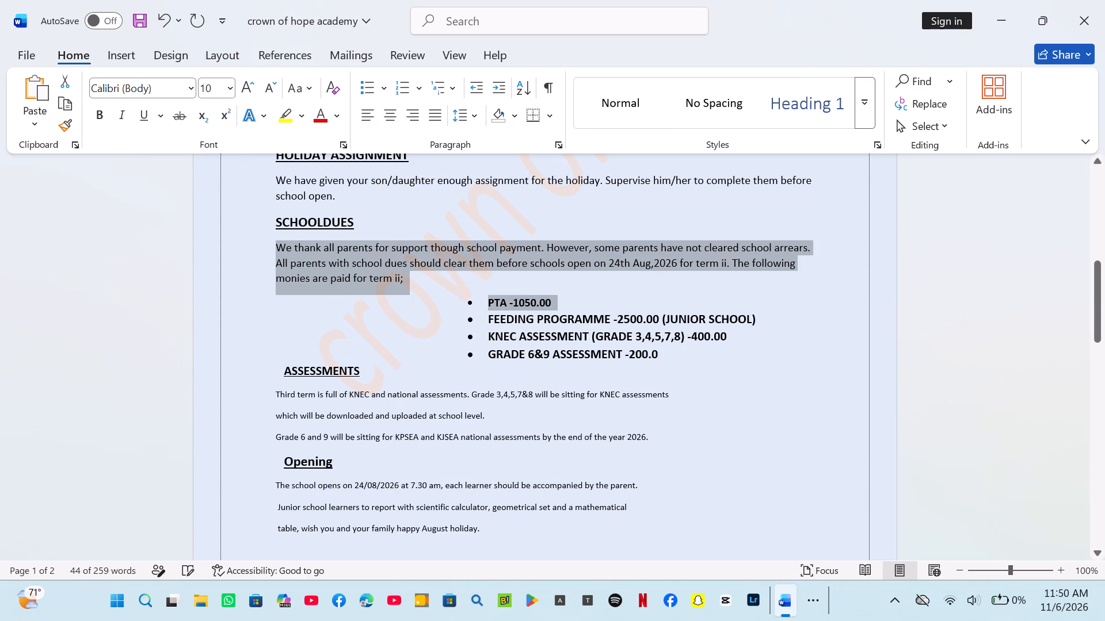
Set all three lines of text under the "ASSESSMENTS" heading to font size 10.
{"action": "scroll", "coordinate": [262, 387], "scroll_direction": "down", "scroll_amount": 3}
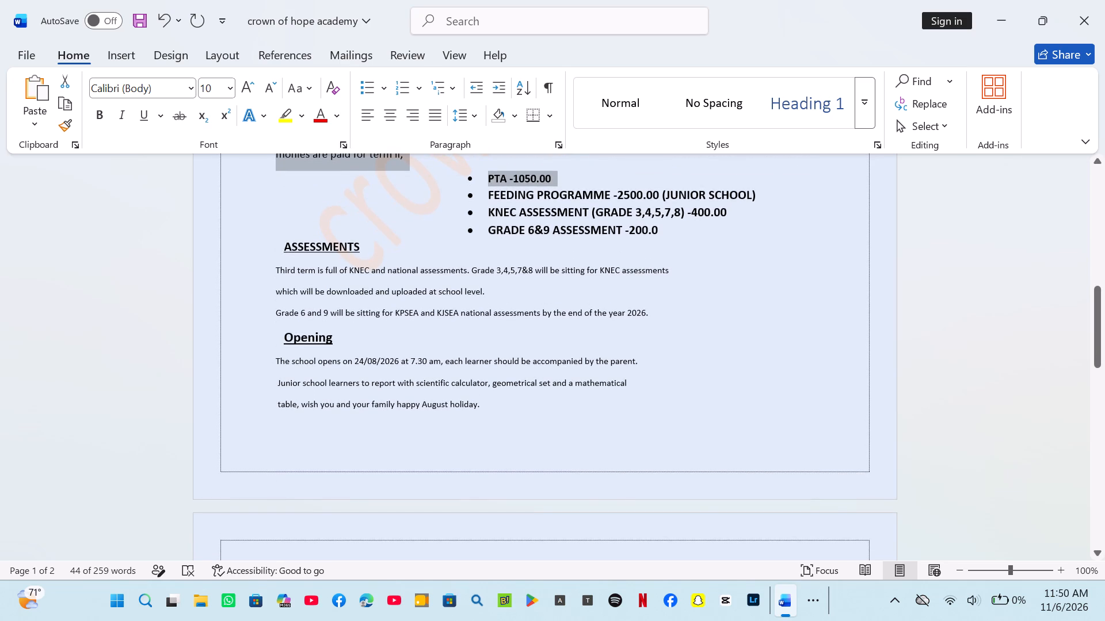
{"action": "left_click_drag", "start_coordinate": [276, 269], "coordinate": [312, 264]}
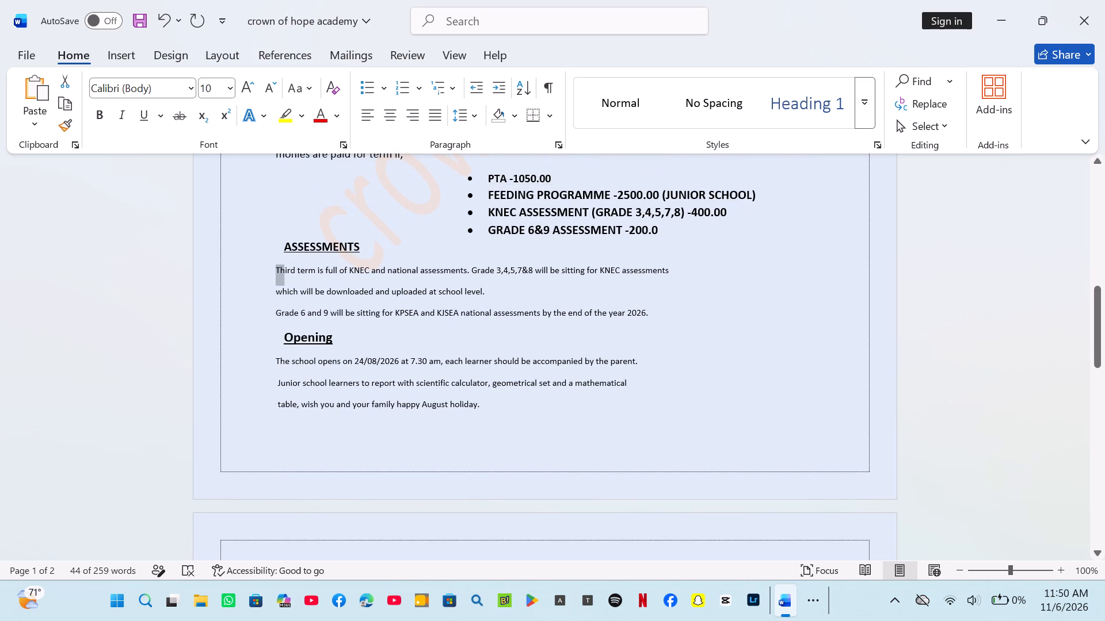
{"action": "left_click_drag", "start_coordinate": [312, 264], "coordinate": [595, 315]}
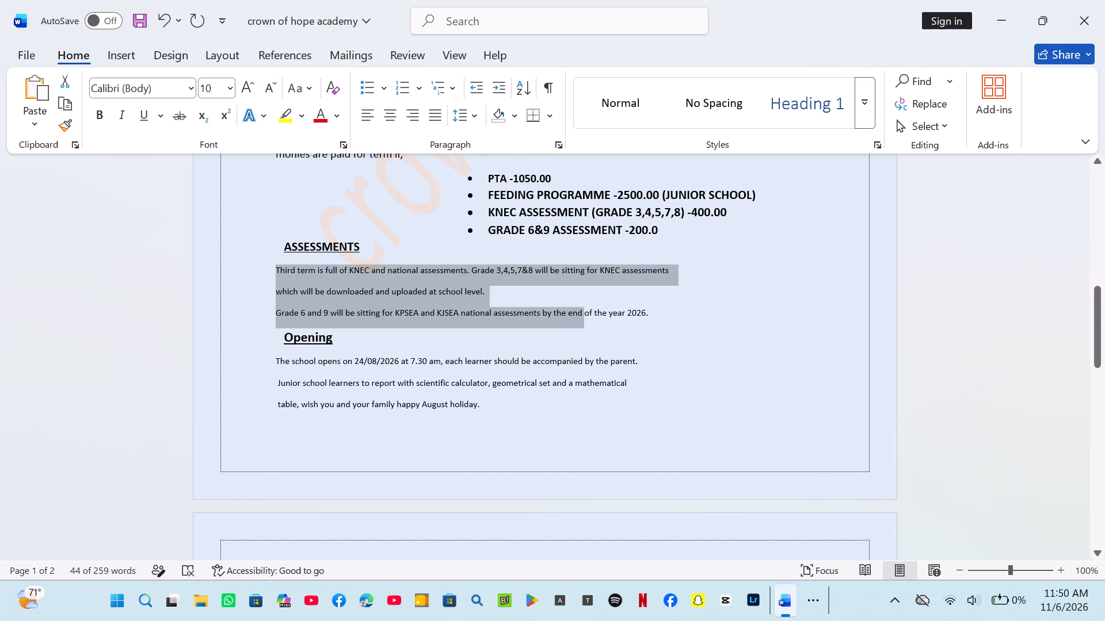
{"action": "left_click_drag", "start_coordinate": [595, 315], "coordinate": [664, 315]}
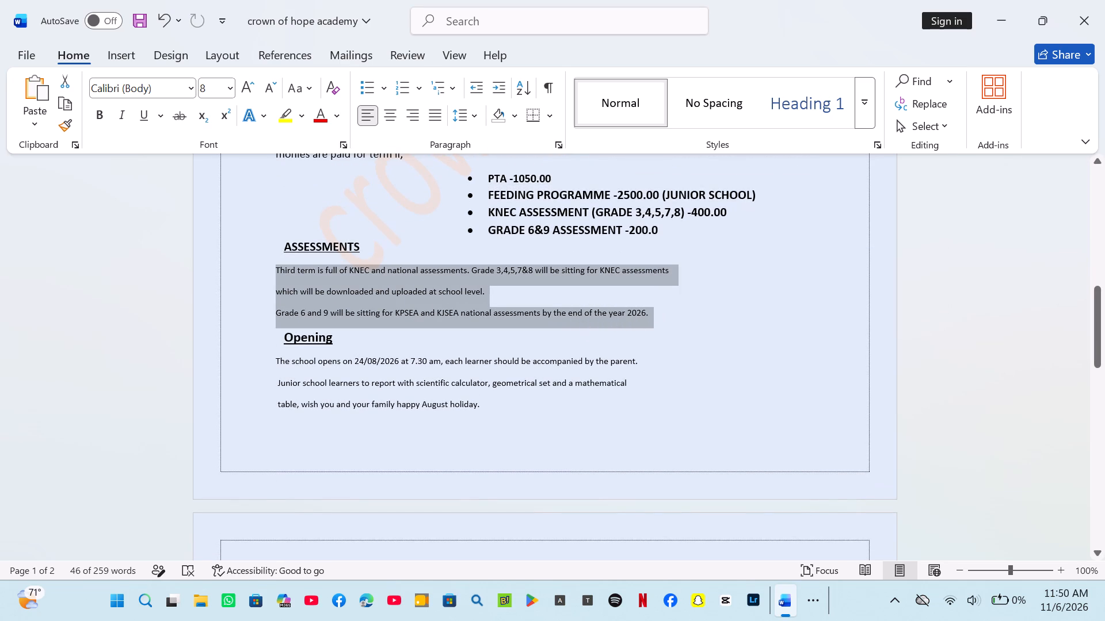
{"action": "left_click", "coordinate": [228, 91]}
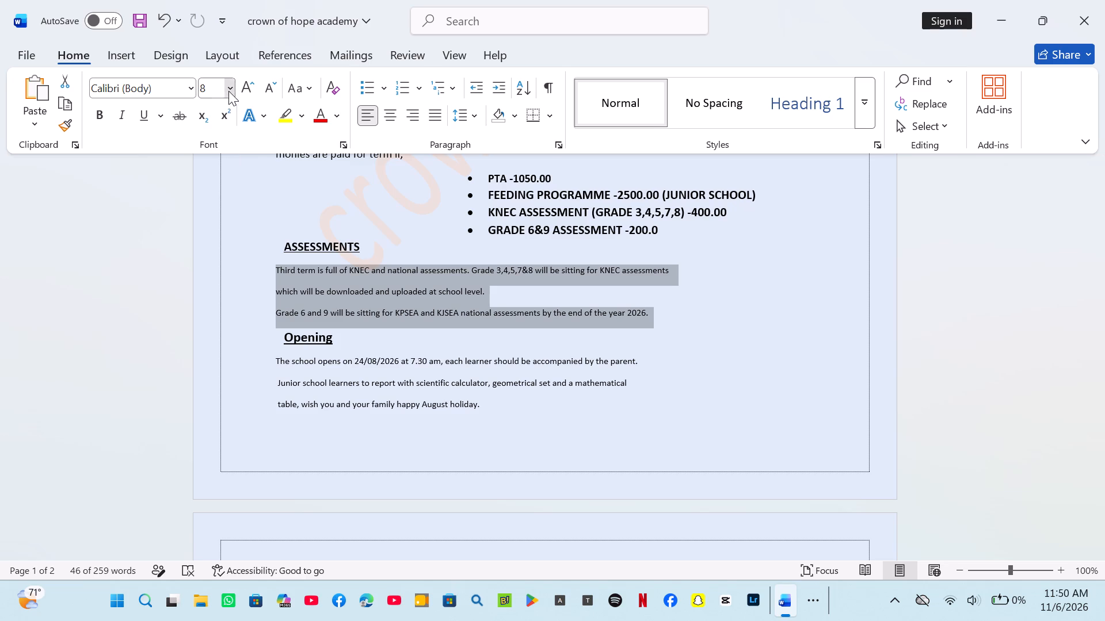
{"action": "left_click", "coordinate": [212, 152]}
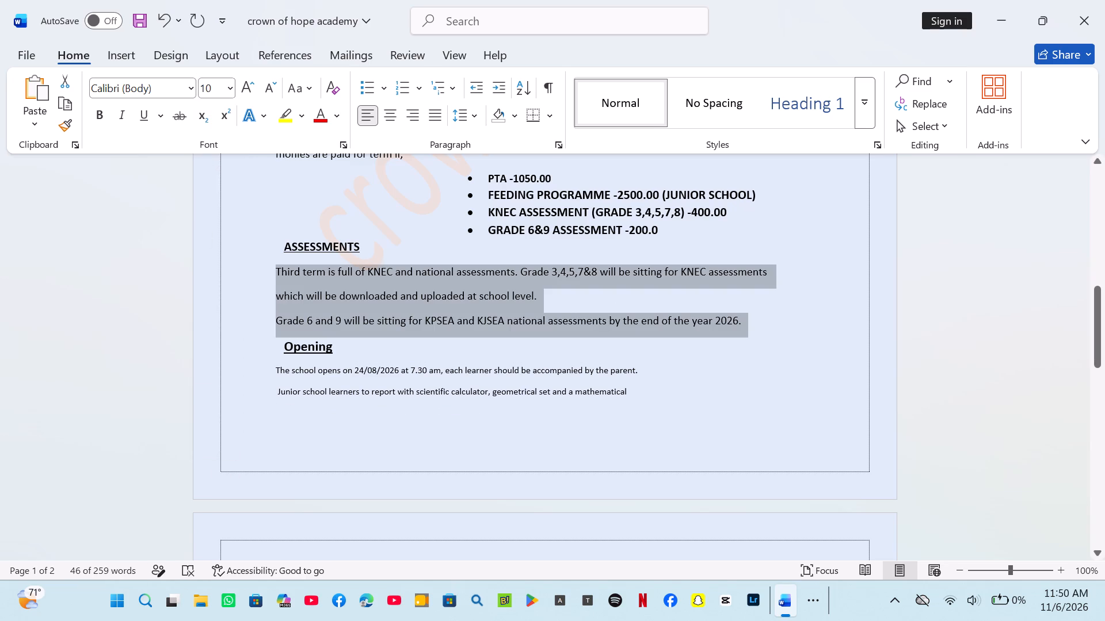
Set the two lines under the "Opening" heading on the first page to font size 10.
{"action": "left_click_drag", "start_coordinate": [283, 371], "coordinate": [529, 392]}
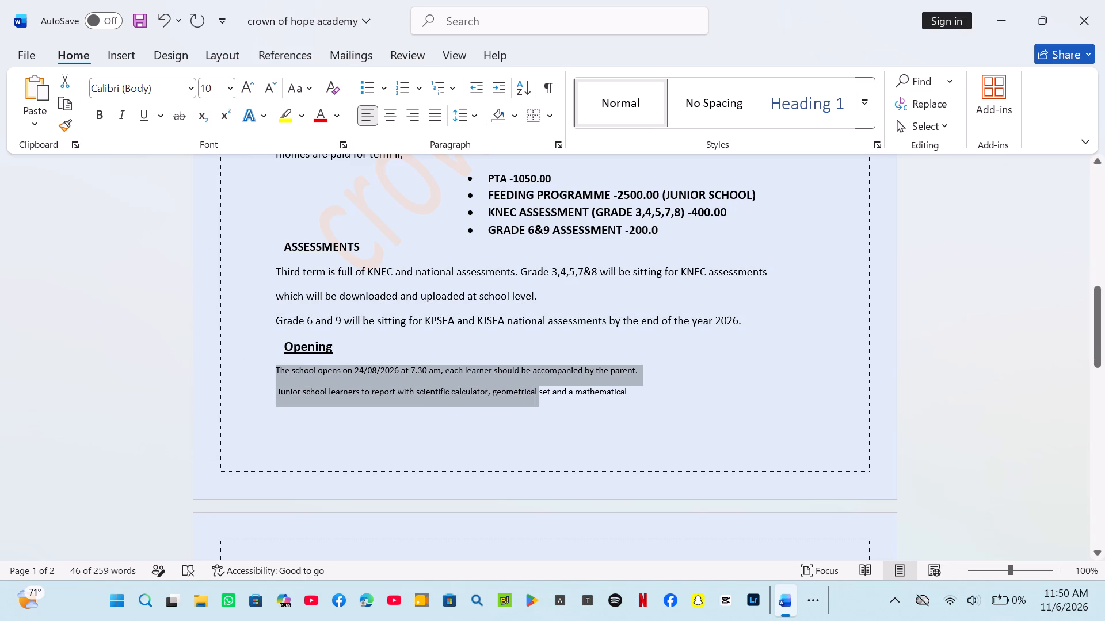
{"action": "left_click_drag", "start_coordinate": [529, 392], "coordinate": [618, 393]}
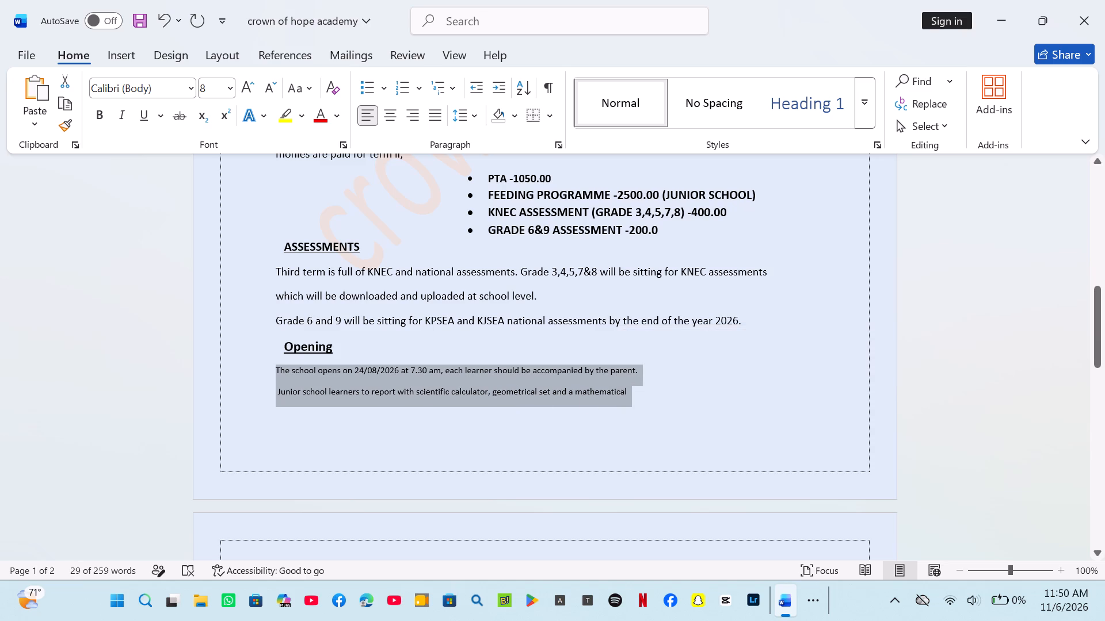
{"action": "left_click", "coordinate": [237, 88]}
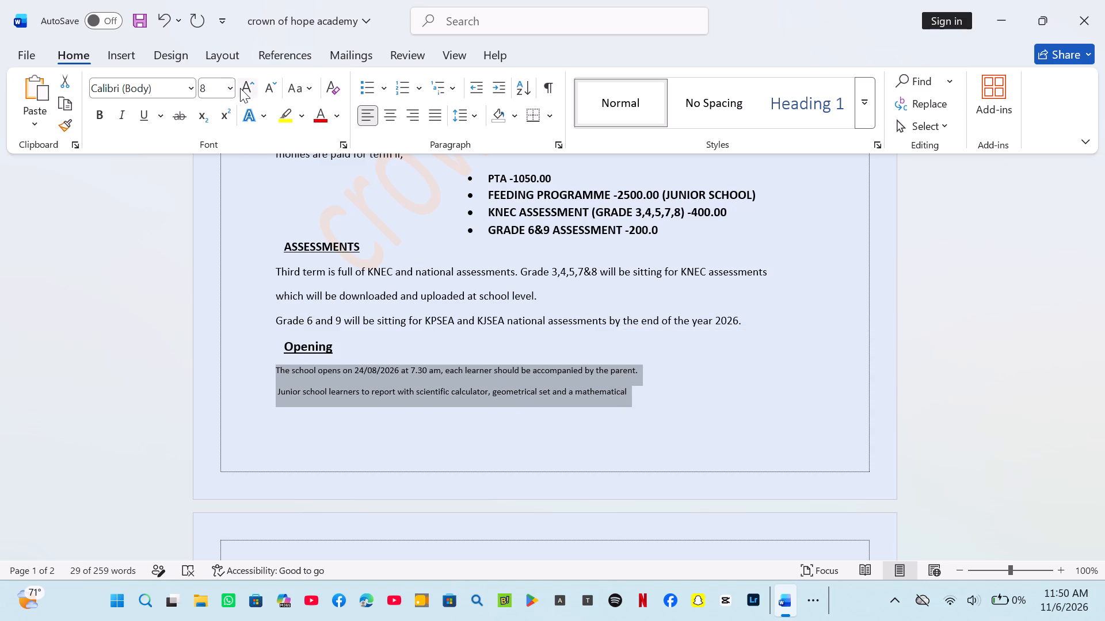
{"action": "left_click", "coordinate": [223, 93]}
{"action": "left_click", "coordinate": [230, 95]}
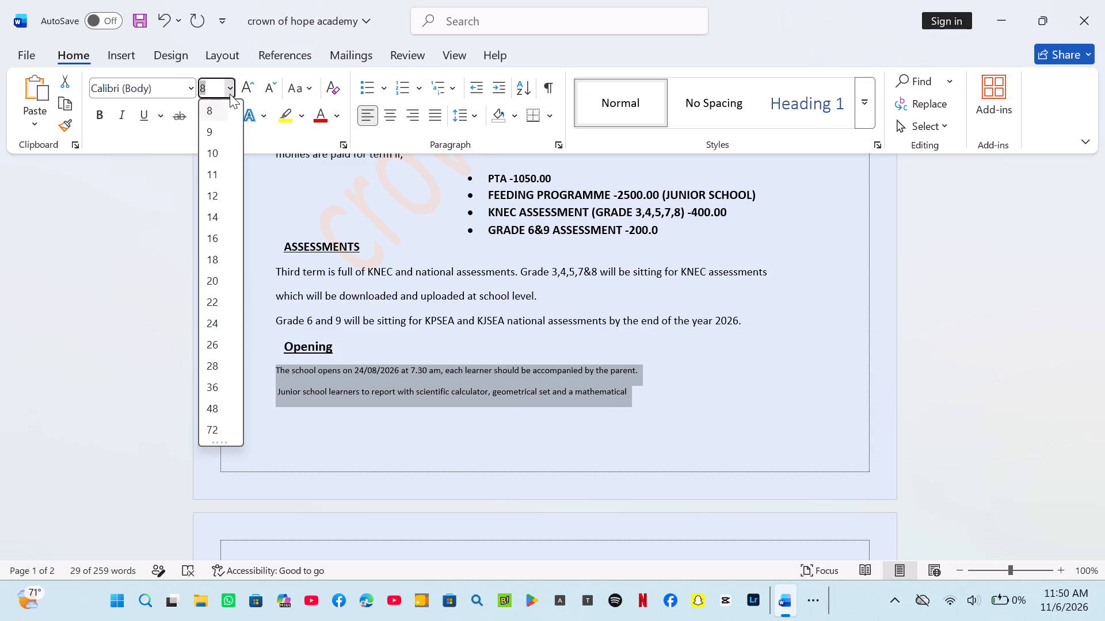
{"action": "left_click", "coordinate": [217, 152]}
Set the line "table, wish you and your family happy August holiday" on the second page to font size 10.
{"action": "scroll", "coordinate": [241, 443], "scroll_direction": "up", "scroll_amount": 2}
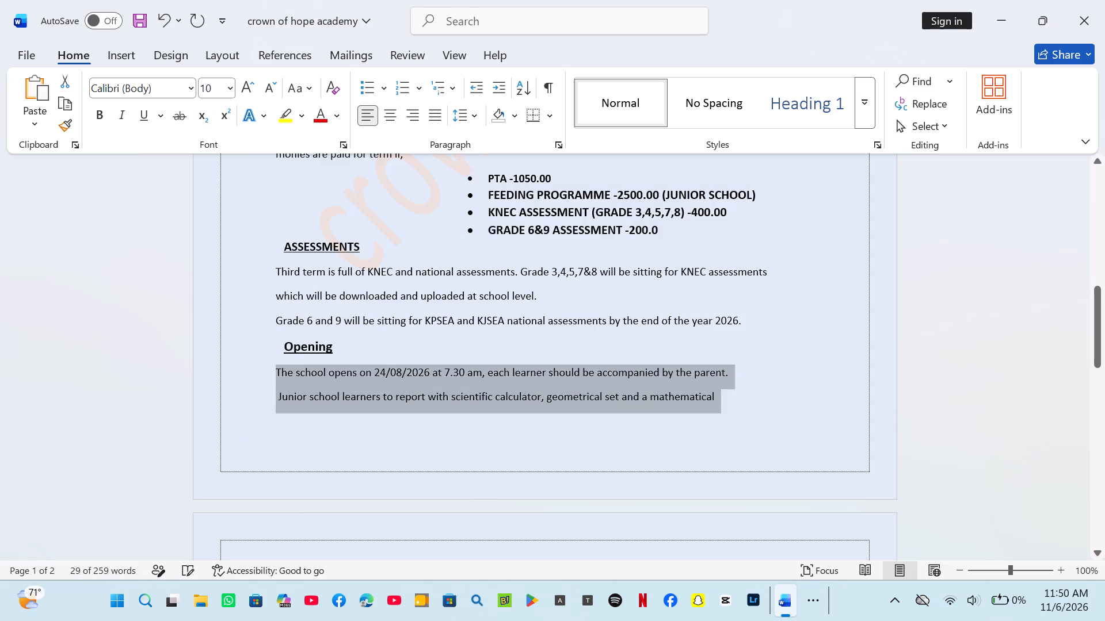
{"action": "scroll", "coordinate": [241, 443], "scroll_direction": "up", "scroll_amount": 4}
{"action": "scroll", "coordinate": [241, 442], "scroll_direction": "down", "scroll_amount": 13}
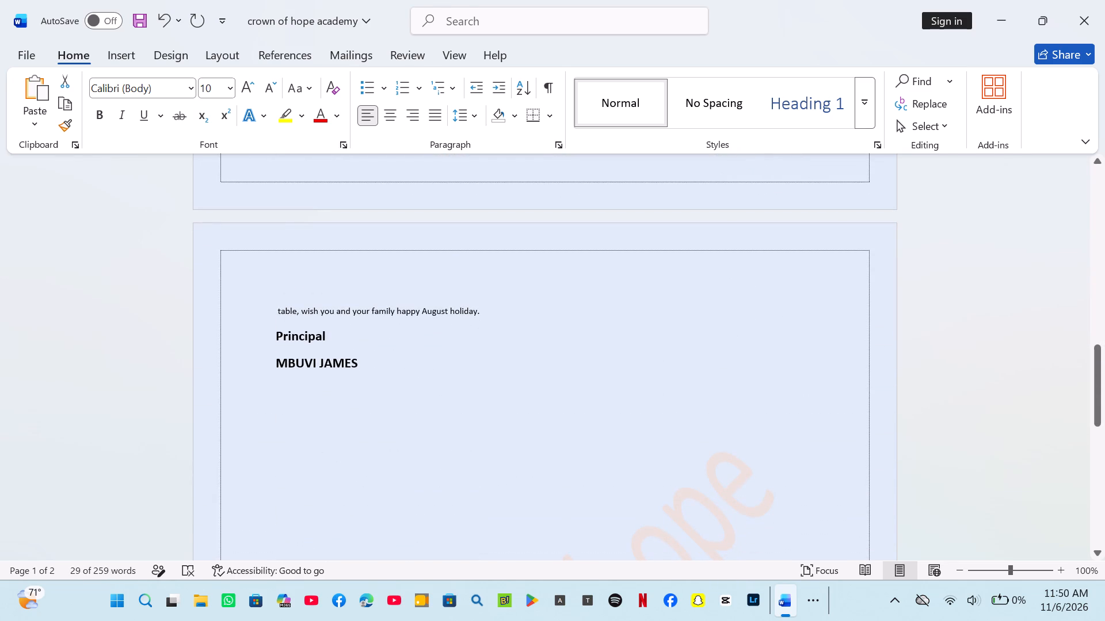
{"action": "left_click_drag", "start_coordinate": [282, 308], "coordinate": [429, 305]}
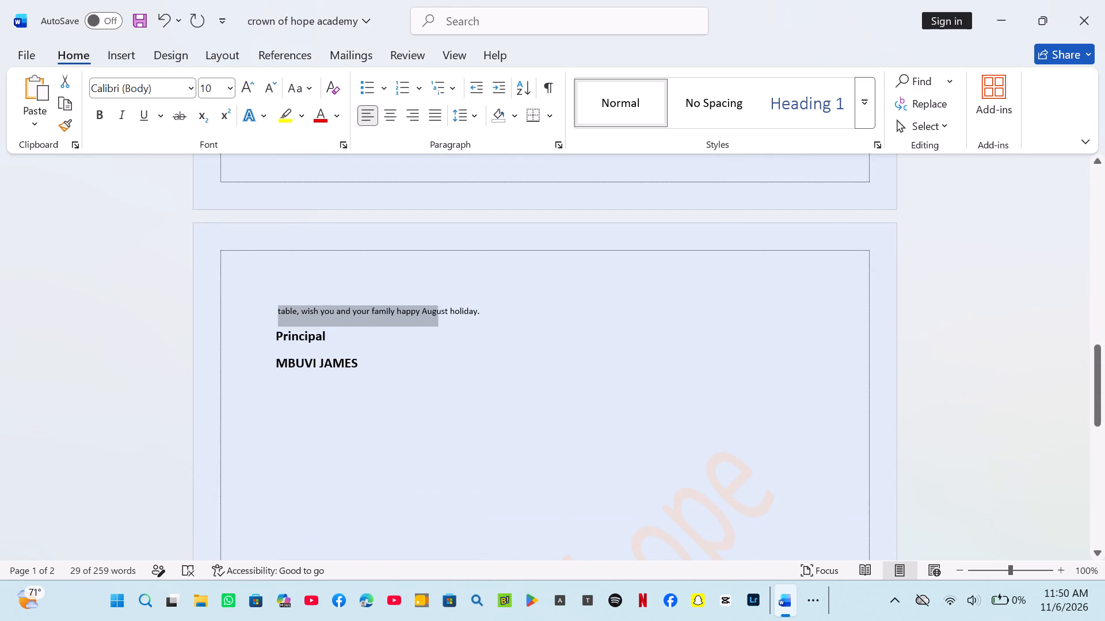
{"action": "left_click_drag", "start_coordinate": [429, 305], "coordinate": [459, 313]}
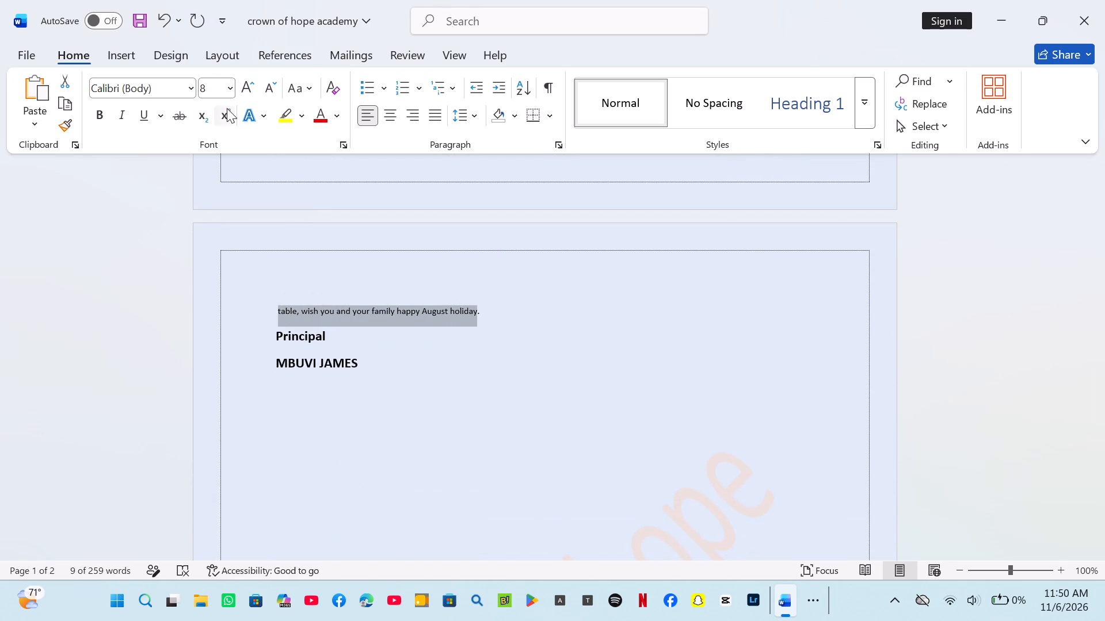
{"action": "left_click", "coordinate": [227, 91]}
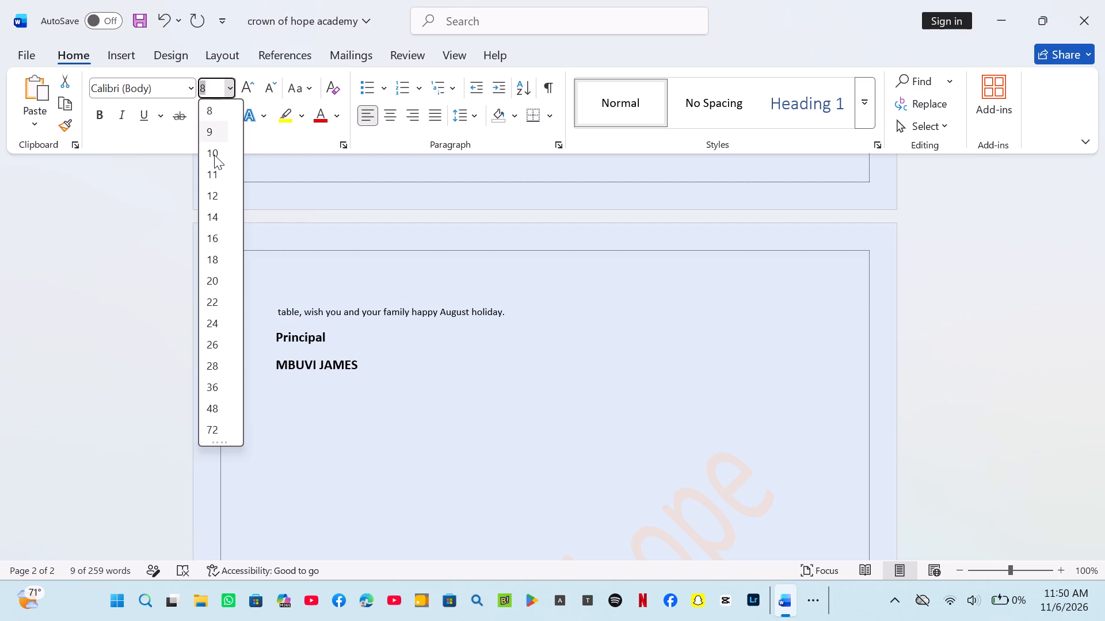
{"action": "left_click", "coordinate": [214, 152]}
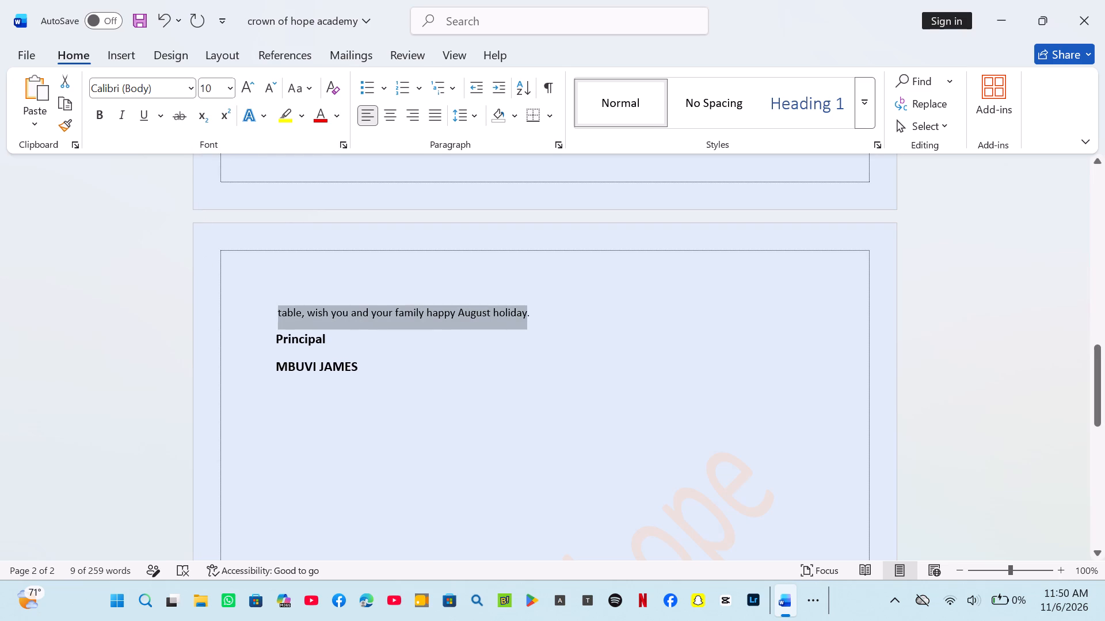
Correct "daughdister" to "daughter" in the paragraph under "DISCIPLINE", adding a space after the word.
{"action": "scroll", "coordinate": [244, 424], "scroll_direction": "up", "scroll_amount": 16}
{"action": "scroll", "coordinate": [228, 432], "scroll_direction": "up", "scroll_amount": 6}
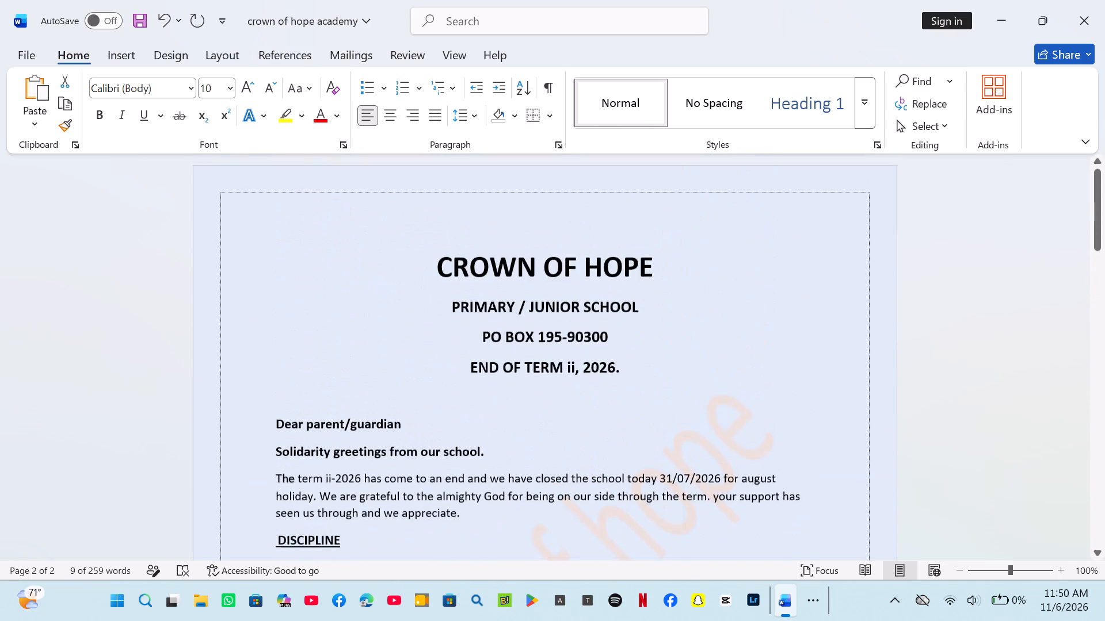
{"action": "scroll", "coordinate": [233, 427], "scroll_direction": "down", "scroll_amount": 5}
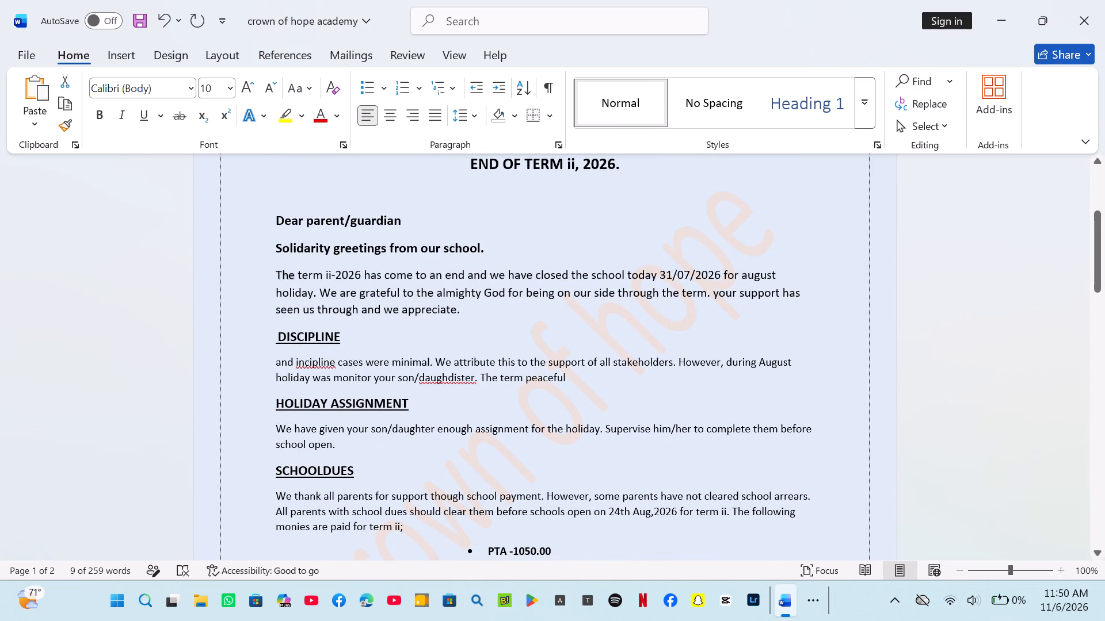
{"action": "left_click", "coordinate": [473, 383]}
{"action": "key", "text": "BackSpace"}
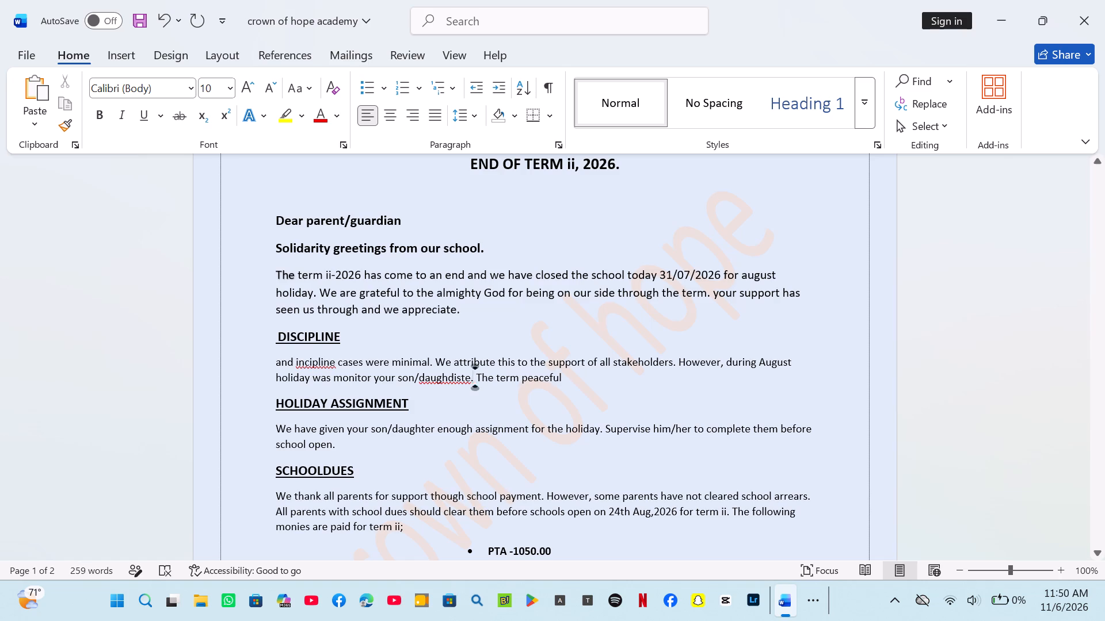
{"action": "key", "text": "BackSpace"}
{"action": "key", "text": "BackSpace"}
{"action": "key", "text": "BackSpace"}
{"action": "key", "text": "BackSpace"}
{"action": "key", "text": "BackSpace"}
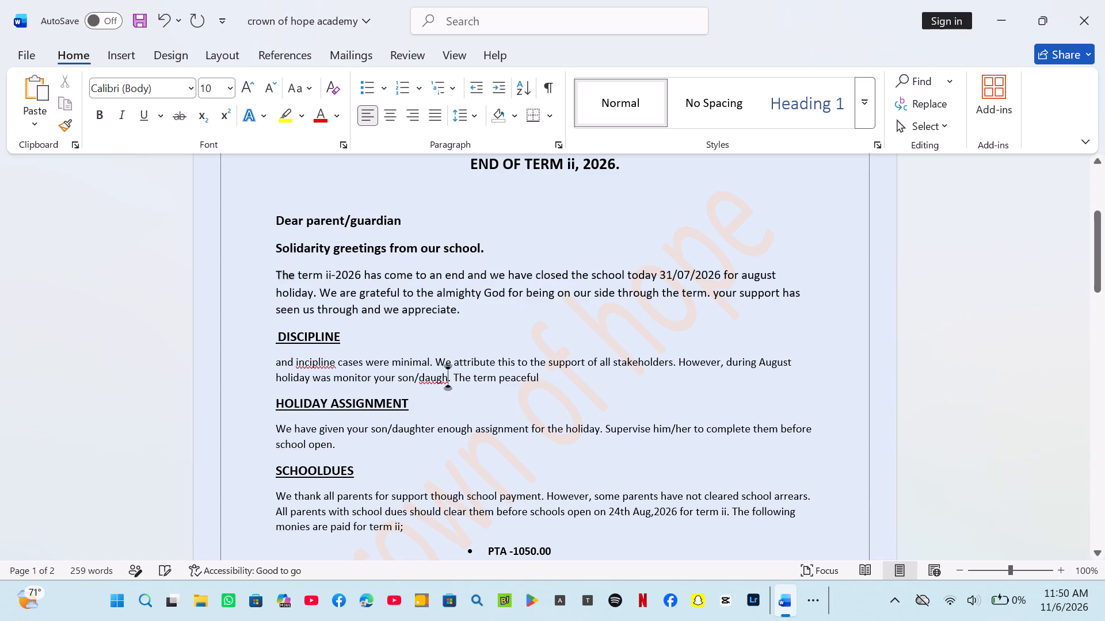
{"action": "key", "text": "BackSpace"}
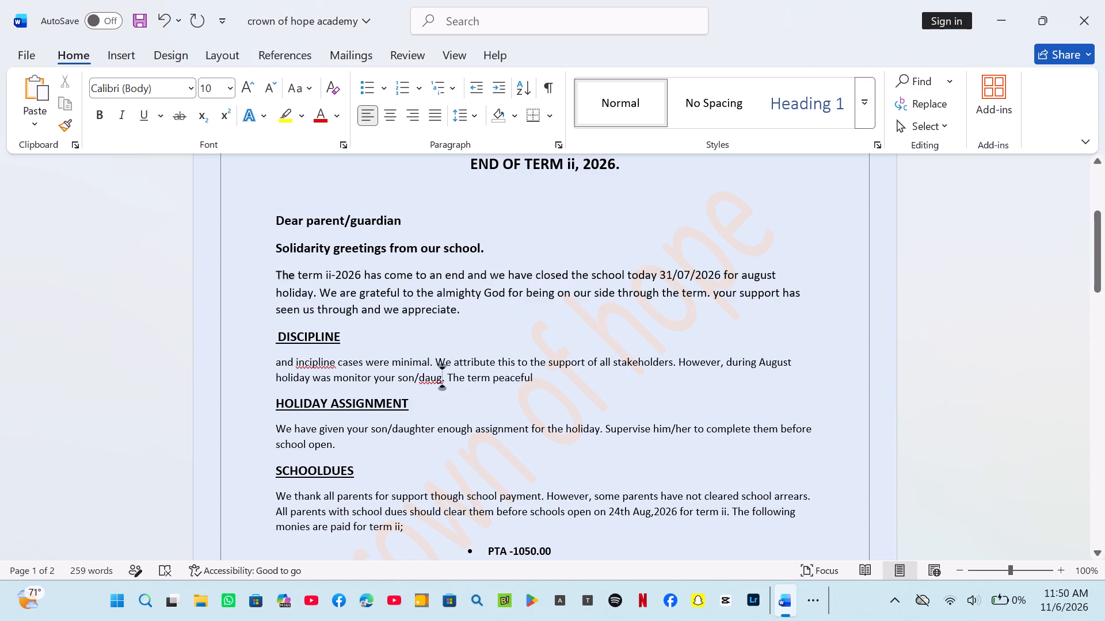
{"action": "key", "text": "h"}
{"action": "type", "text": "ter"}
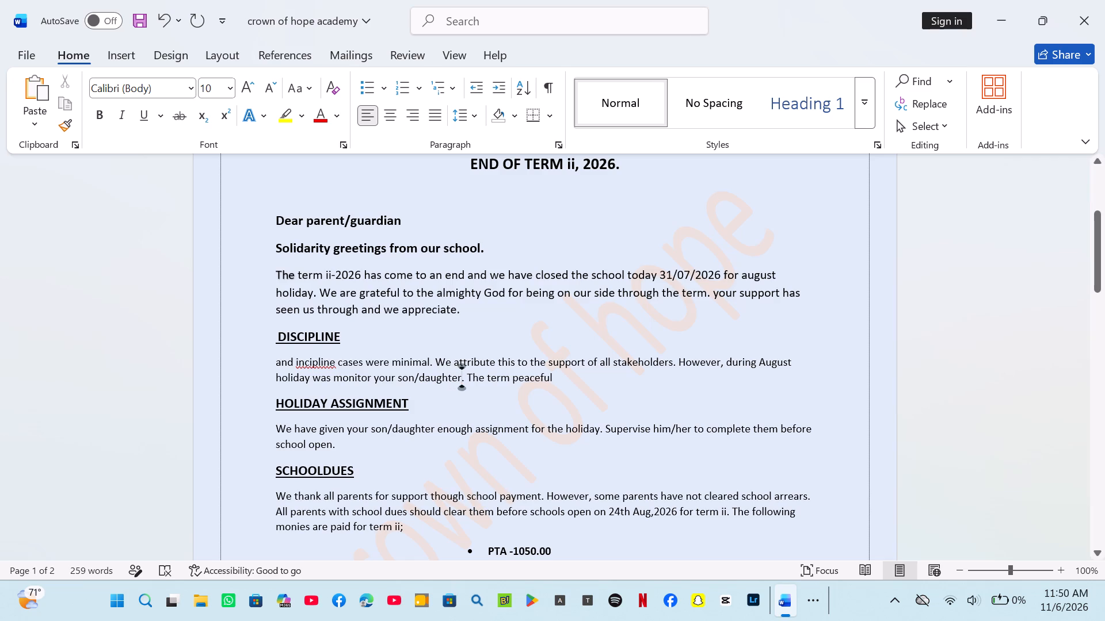
{"action": "key", "text": "space"}
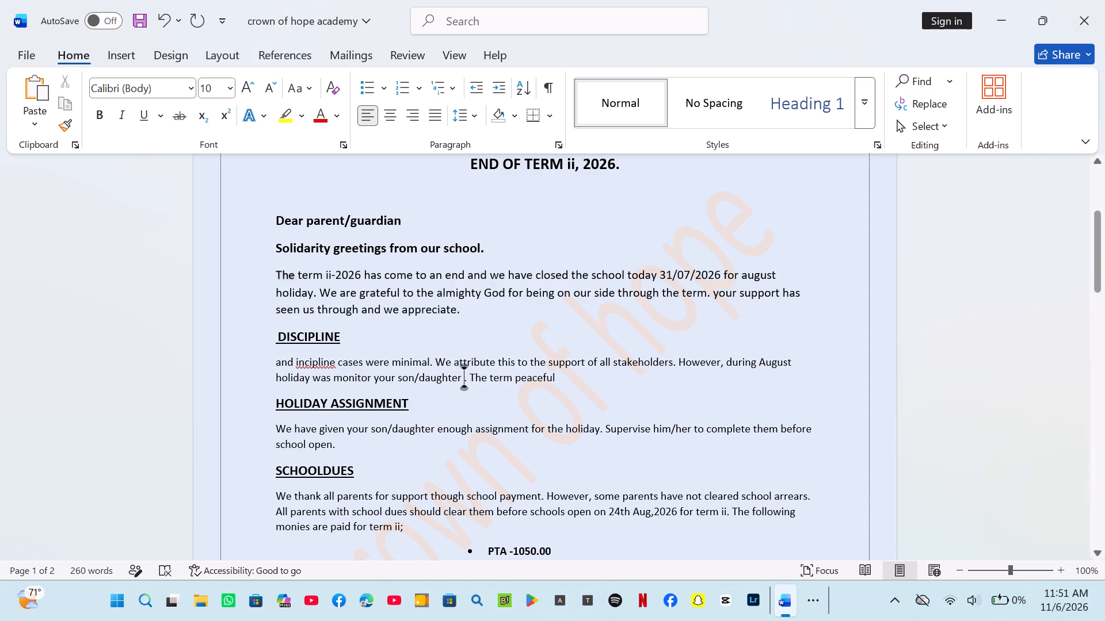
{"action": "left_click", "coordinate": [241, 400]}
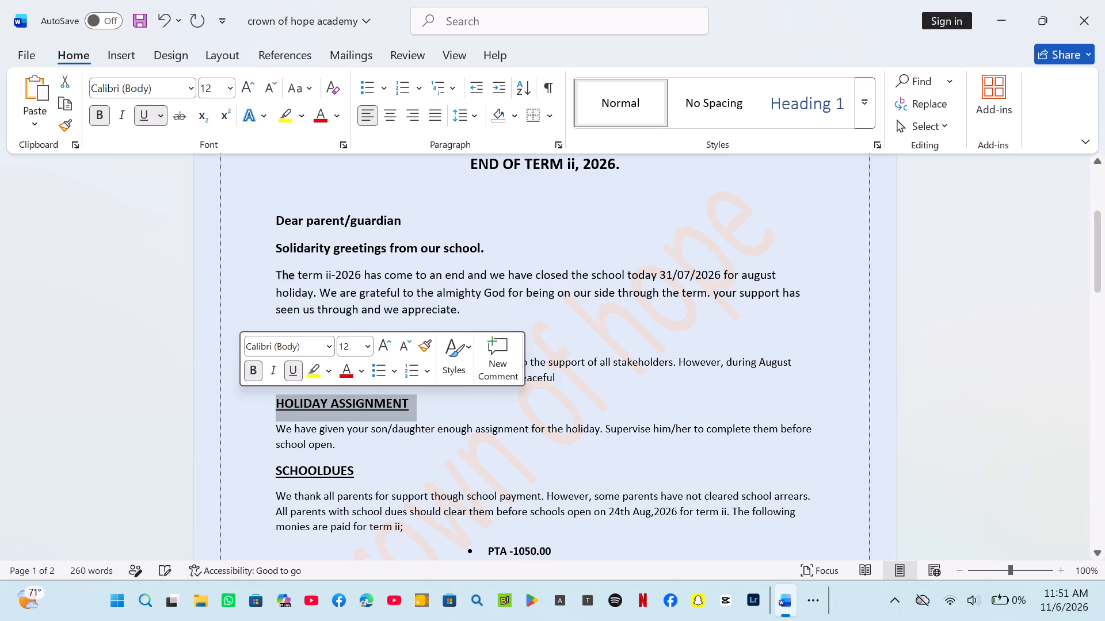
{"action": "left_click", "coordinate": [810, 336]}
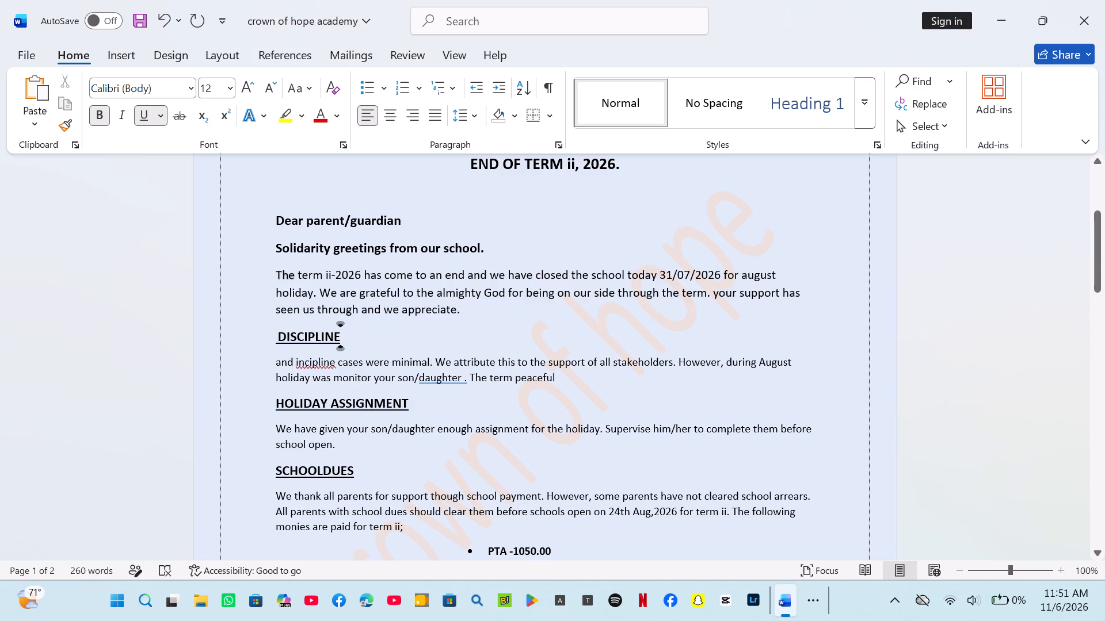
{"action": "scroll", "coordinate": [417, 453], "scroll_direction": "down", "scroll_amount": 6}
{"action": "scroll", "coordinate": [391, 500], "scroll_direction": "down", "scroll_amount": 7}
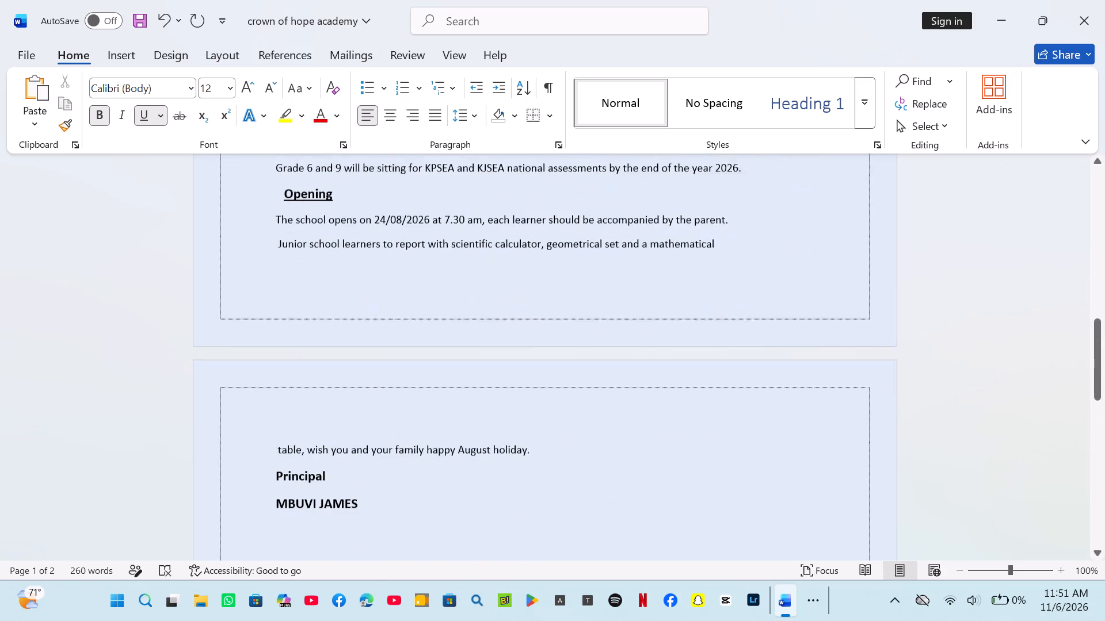
Review the letter from its closing lines on the second page back up to the title and the "DISCIPLINE" section.
{"action": "scroll", "coordinate": [352, 620], "scroll_direction": "down", "scroll_amount": 6}
{"action": "scroll", "coordinate": [338, 620], "scroll_direction": "up", "scroll_amount": 8}
{"action": "scroll", "coordinate": [596, 375], "scroll_direction": "up", "scroll_amount": 14}
{"action": "scroll", "coordinate": [595, 373], "scroll_direction": "up", "scroll_amount": 8}
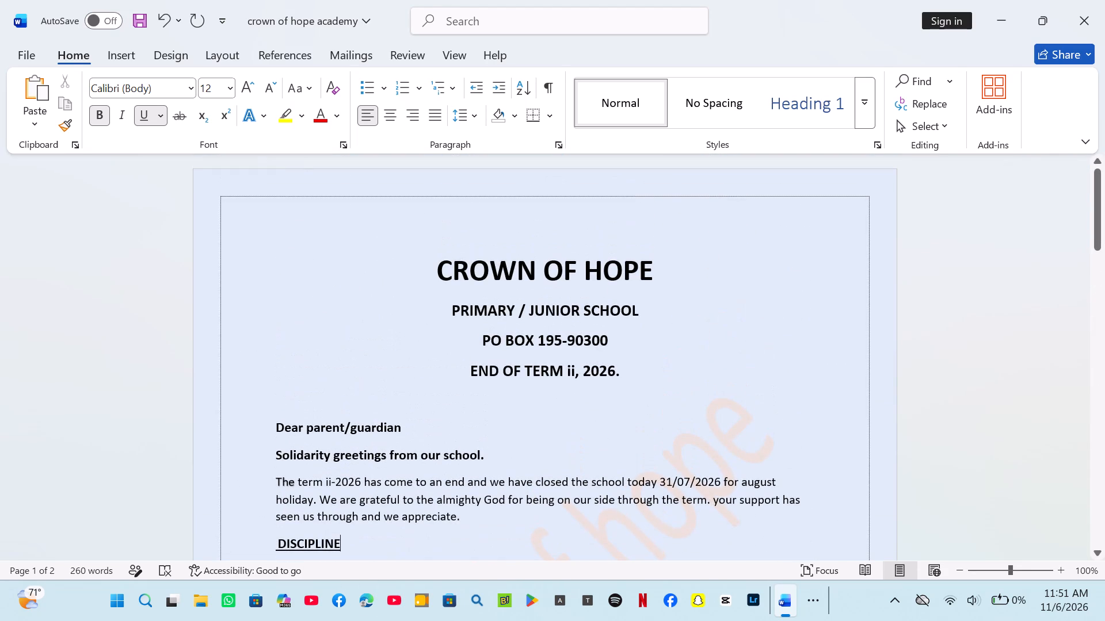
{"action": "scroll", "coordinate": [296, 435], "scroll_direction": "down", "scroll_amount": 3}
{"action": "scroll", "coordinate": [296, 435], "scroll_direction": "up", "scroll_amount": 1}
{"action": "scroll", "coordinate": [296, 435], "scroll_direction": "down", "scroll_amount": 1}
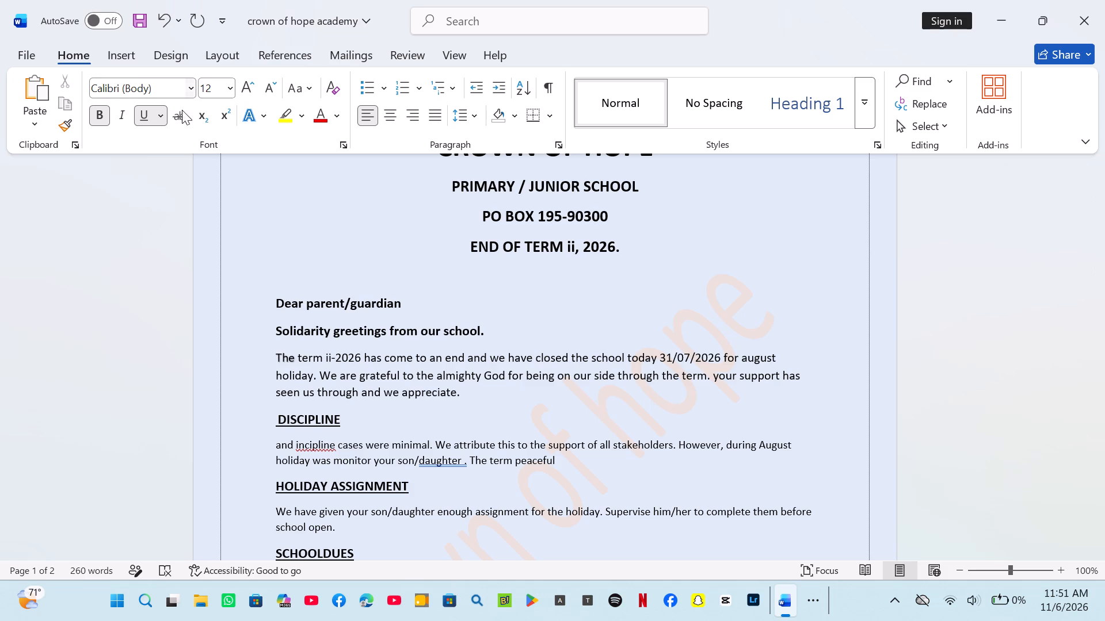
{"action": "left_click", "coordinate": [300, 117]}
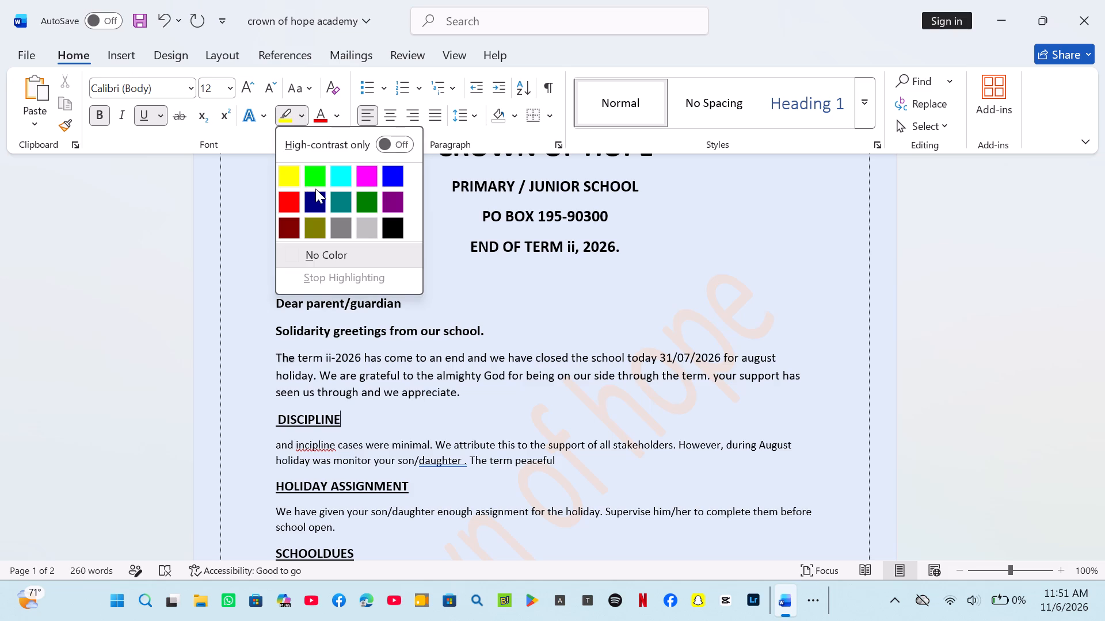
{"action": "left_click", "coordinate": [479, 260]}
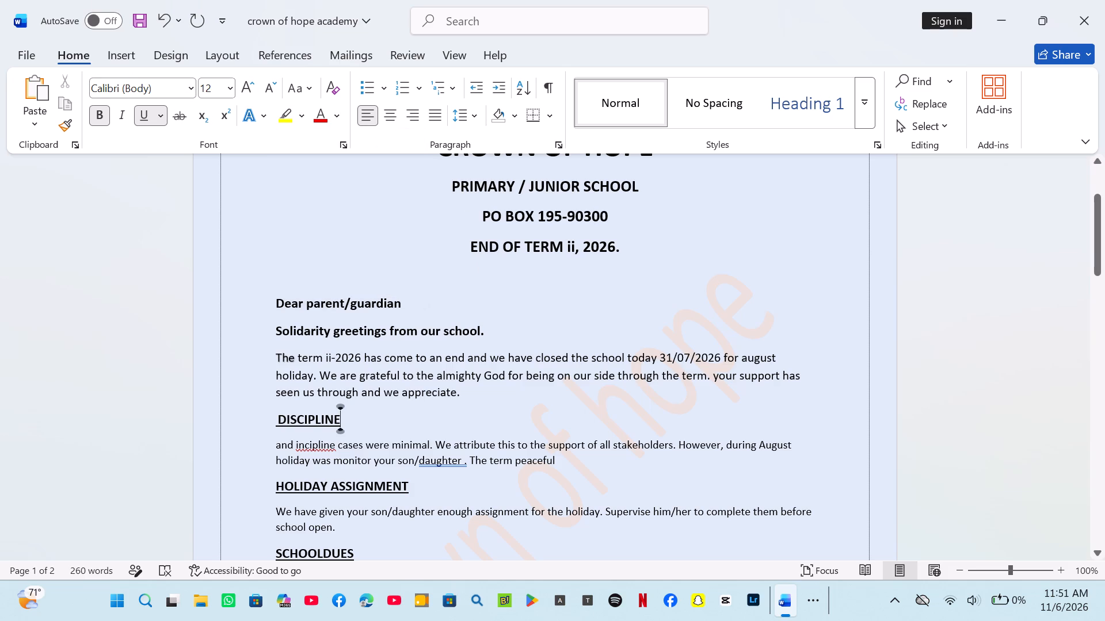
Highlight all the letter text from "Dear parent/guardian" through the principal's name on the second page in bright green.
{"action": "scroll", "coordinate": [349, 299], "scroll_direction": "up", "scroll_amount": 6}
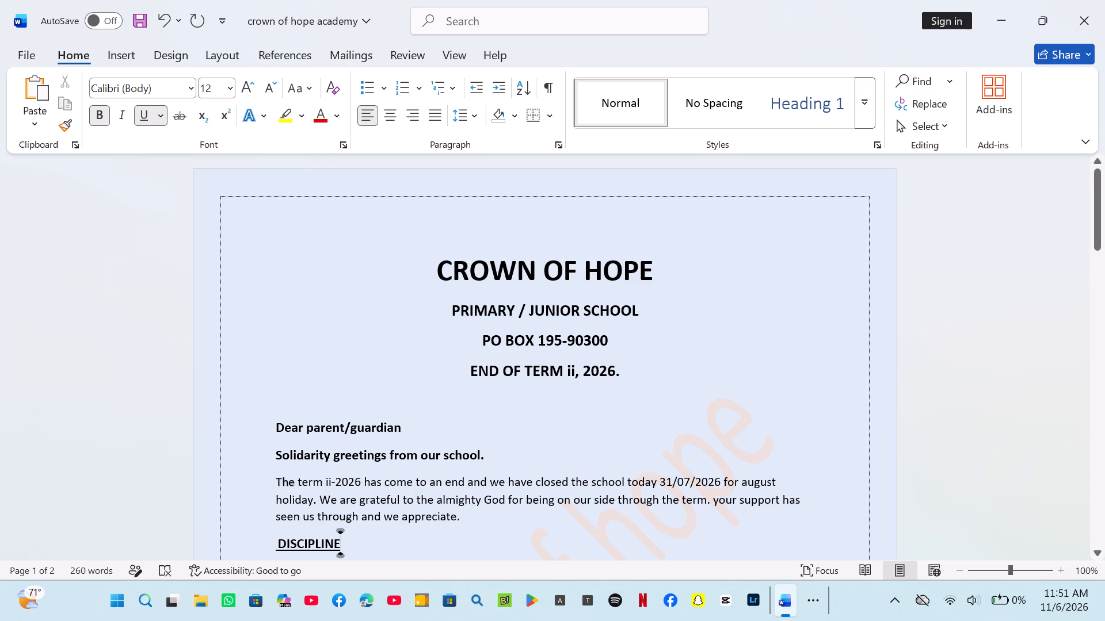
{"action": "scroll", "coordinate": [266, 447], "scroll_direction": "down", "scroll_amount": 5}
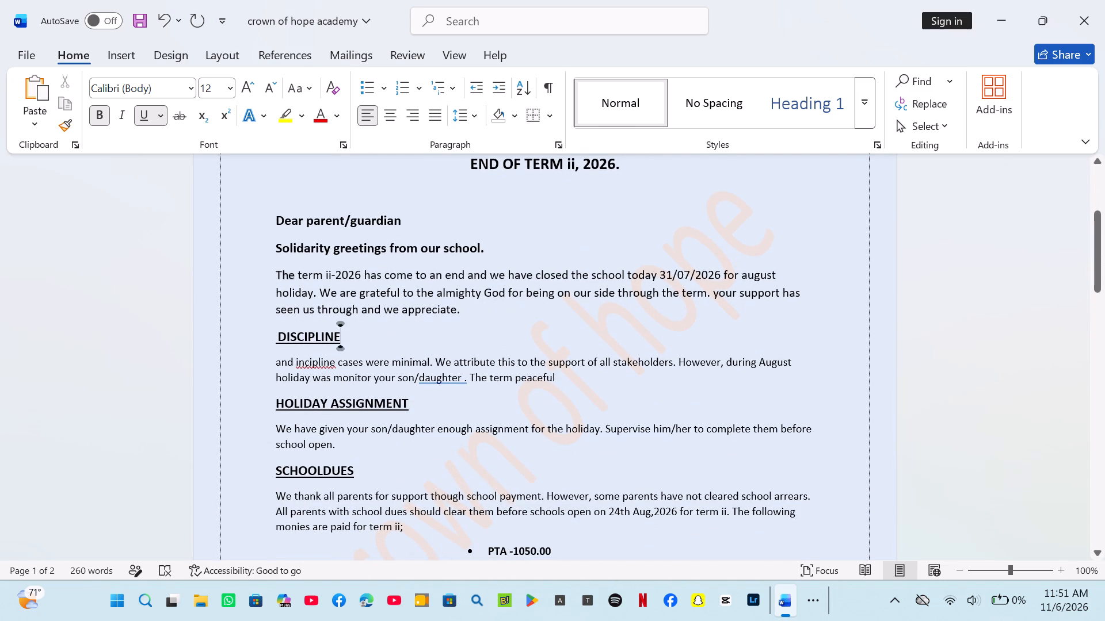
{"action": "left_click_drag", "start_coordinate": [276, 219], "coordinate": [403, 506]}
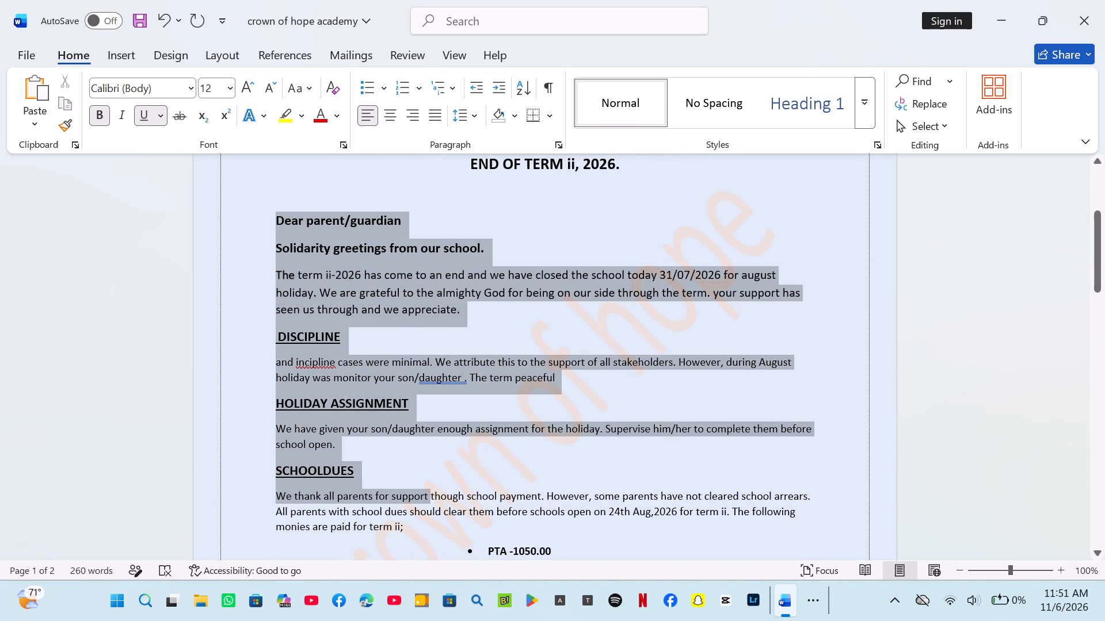
{"action": "left_click_drag", "start_coordinate": [403, 506], "coordinate": [394, 596]}
{"action": "scroll", "coordinate": [403, 515], "scroll_direction": "down", "scroll_amount": 5}
{"action": "scroll", "coordinate": [398, 582], "scroll_direction": "down", "scroll_amount": 4}
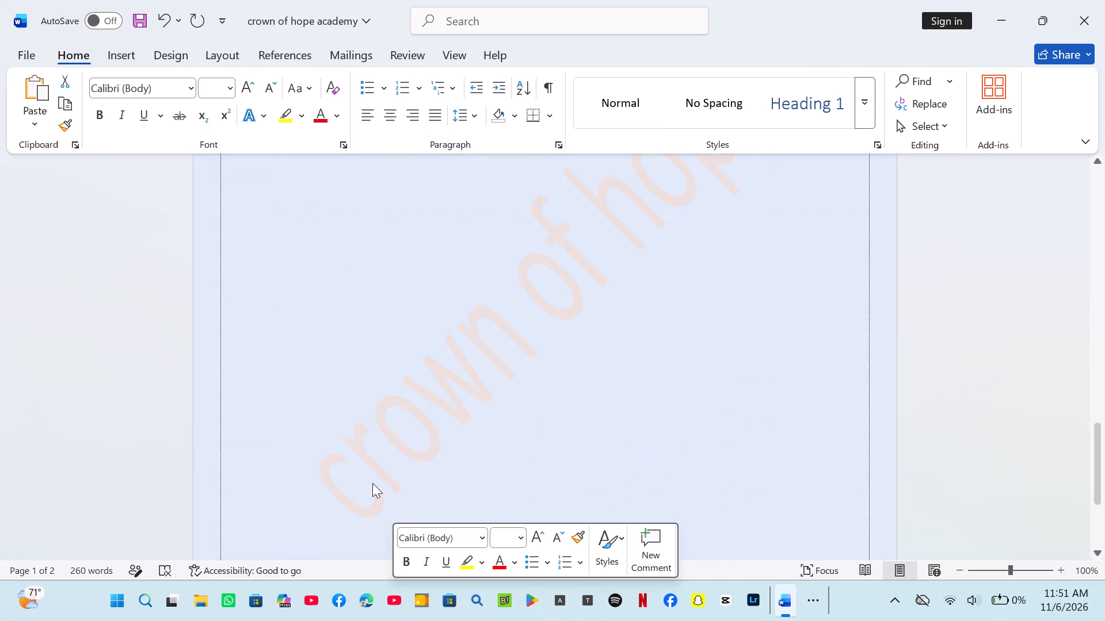
{"action": "scroll", "coordinate": [350, 434], "scroll_direction": "up", "scroll_amount": 15}
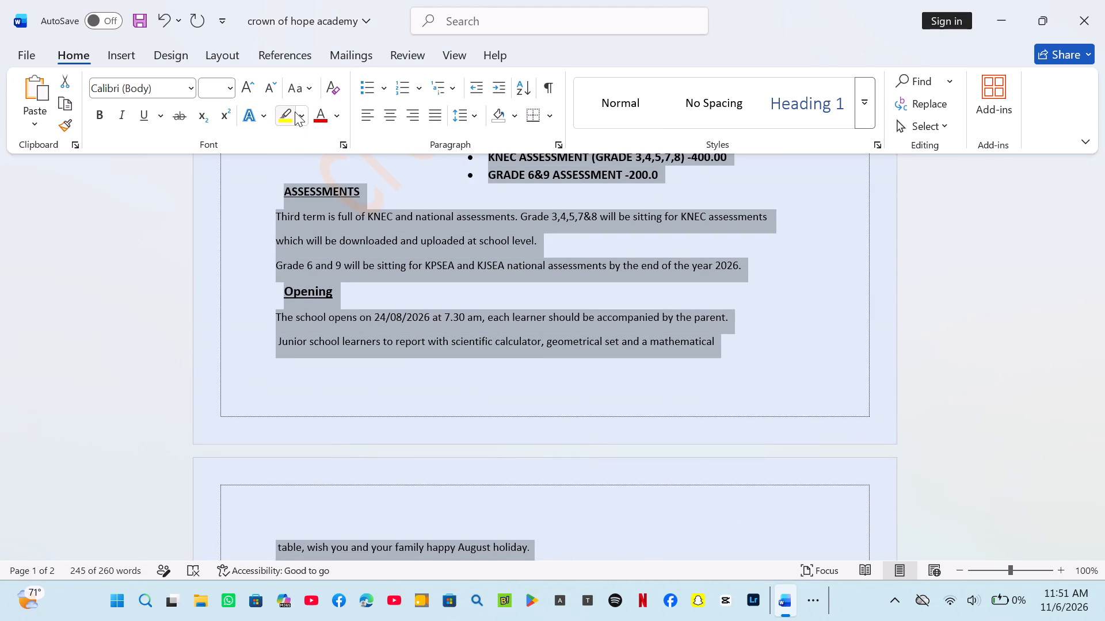
{"action": "scroll", "coordinate": [325, 290], "scroll_direction": "up", "scroll_amount": 14}
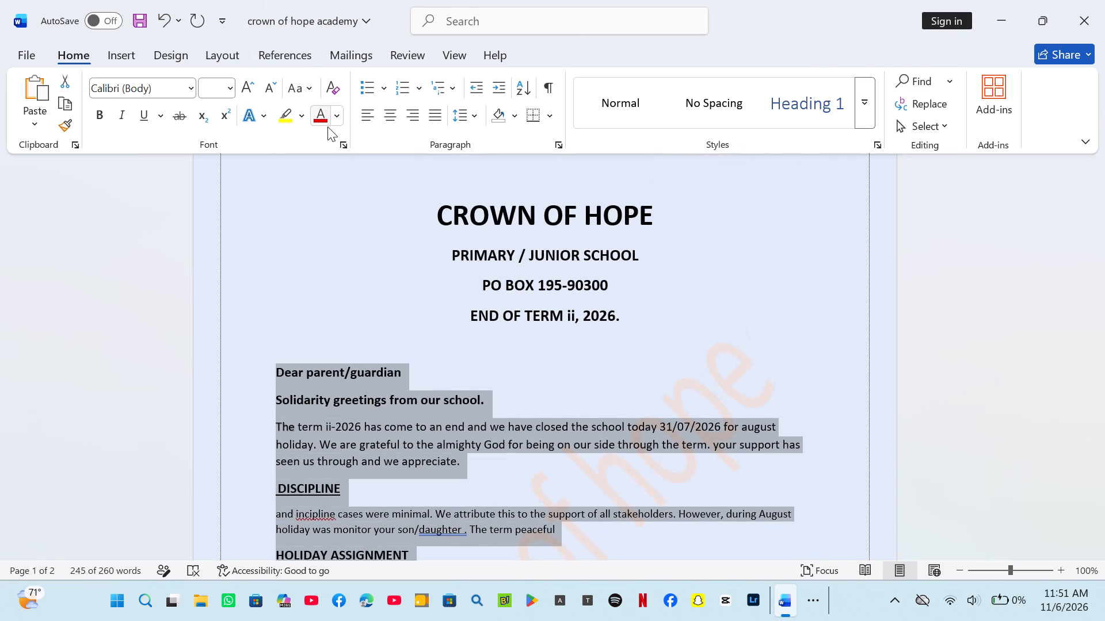
{"action": "left_click", "coordinate": [307, 116]}
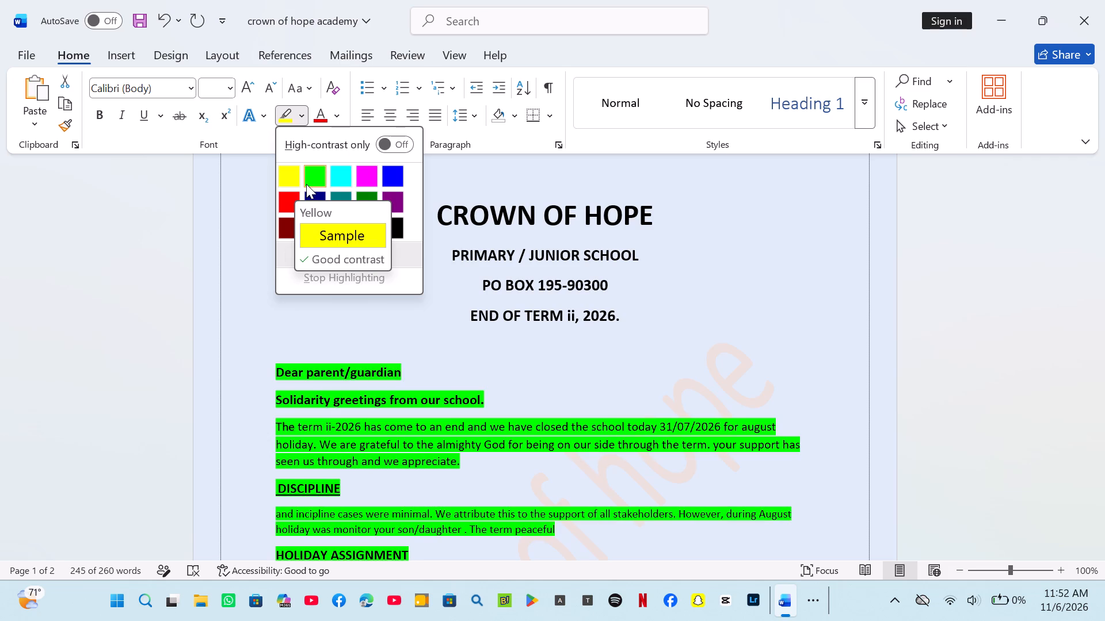
{"action": "left_click", "coordinate": [306, 184]}
Set the font color of the three centered lines below the "CROWN OF HOPE" title to light blue.
{"action": "scroll", "coordinate": [371, 336], "scroll_direction": "down", "scroll_amount": 6}
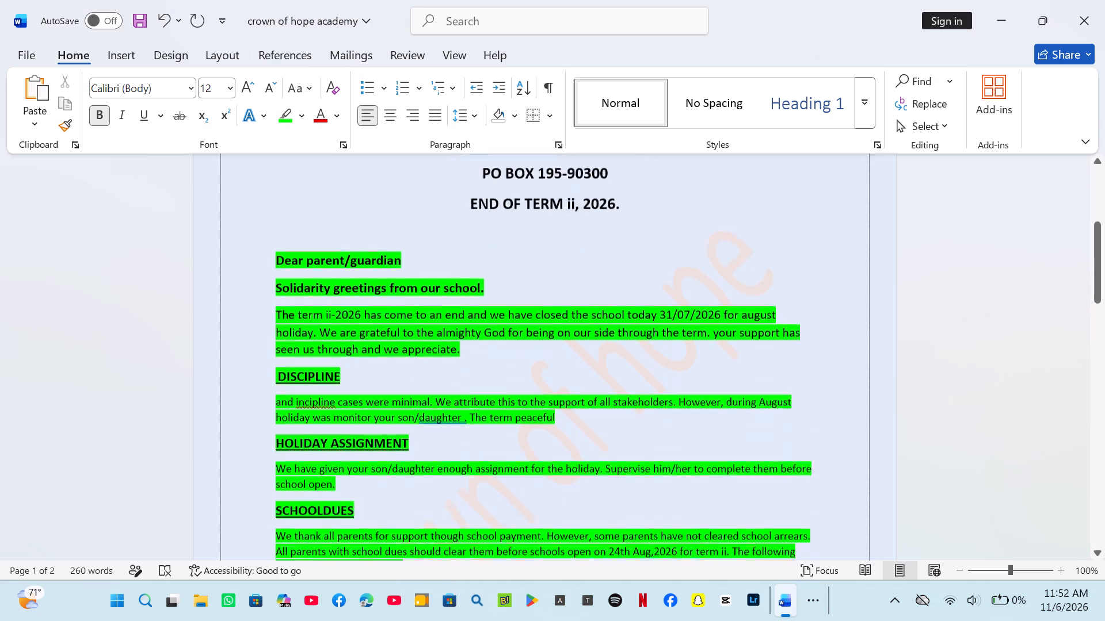
{"action": "scroll", "coordinate": [247, 619], "scroll_direction": "down", "scroll_amount": 6}
{"action": "scroll", "coordinate": [247, 589], "scroll_direction": "up", "scroll_amount": 7}
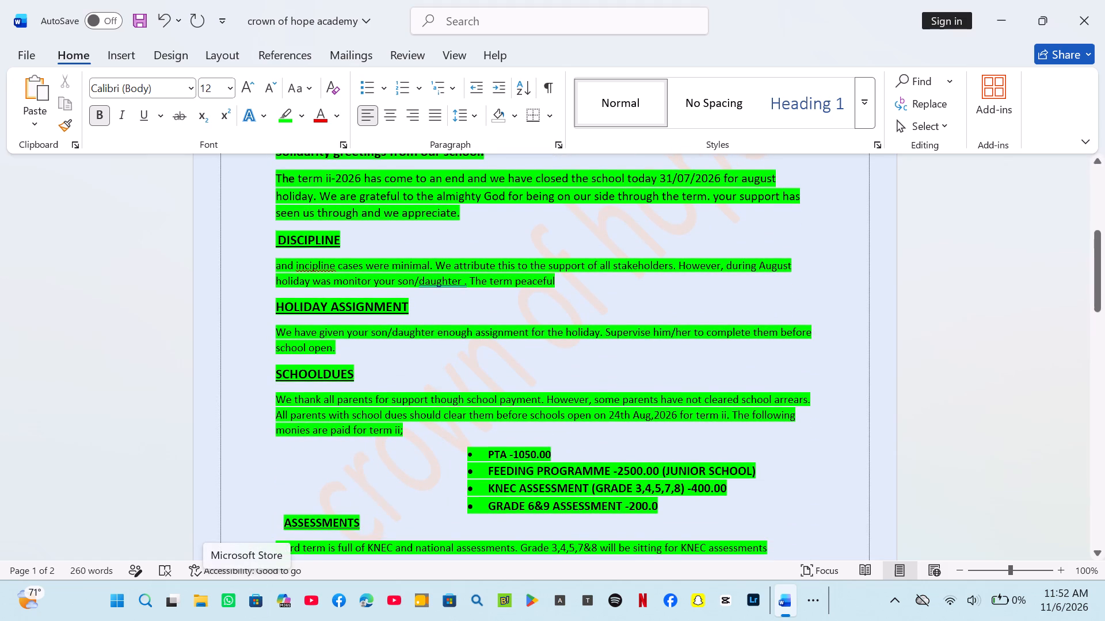
{"action": "scroll", "coordinate": [324, 470], "scroll_direction": "up", "scroll_amount": 9}
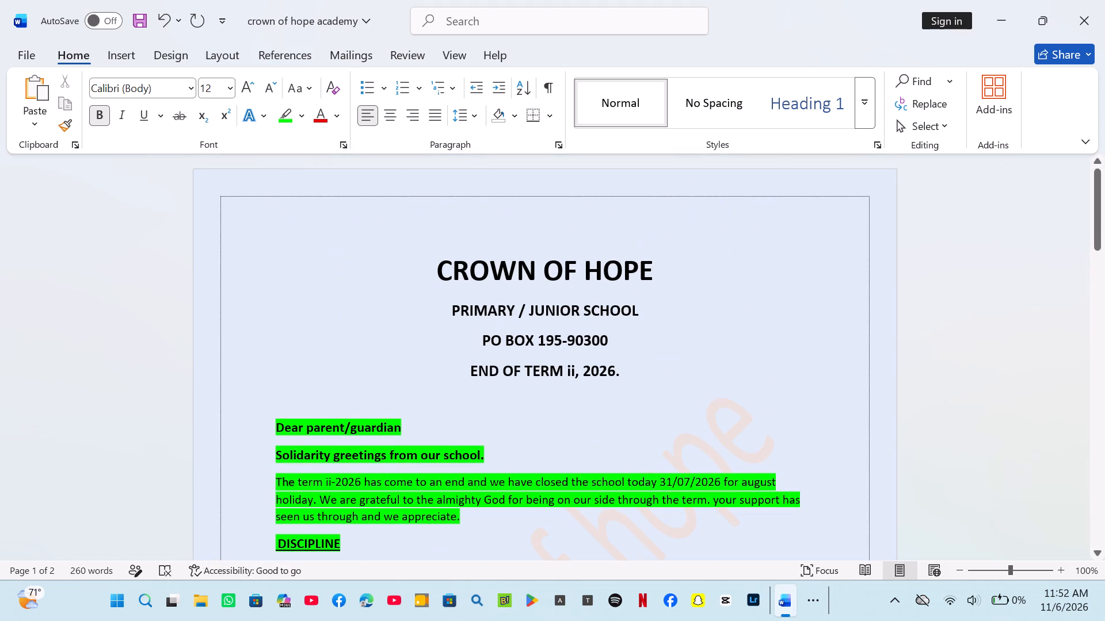
{"action": "left_click", "coordinate": [393, 336]}
{"action": "left_click", "coordinate": [435, 401]}
{"action": "left_click", "coordinate": [530, 466]}
{"action": "left_click", "coordinate": [430, 356]}
{"action": "left_click_drag", "start_coordinate": [445, 304], "coordinate": [615, 387]}
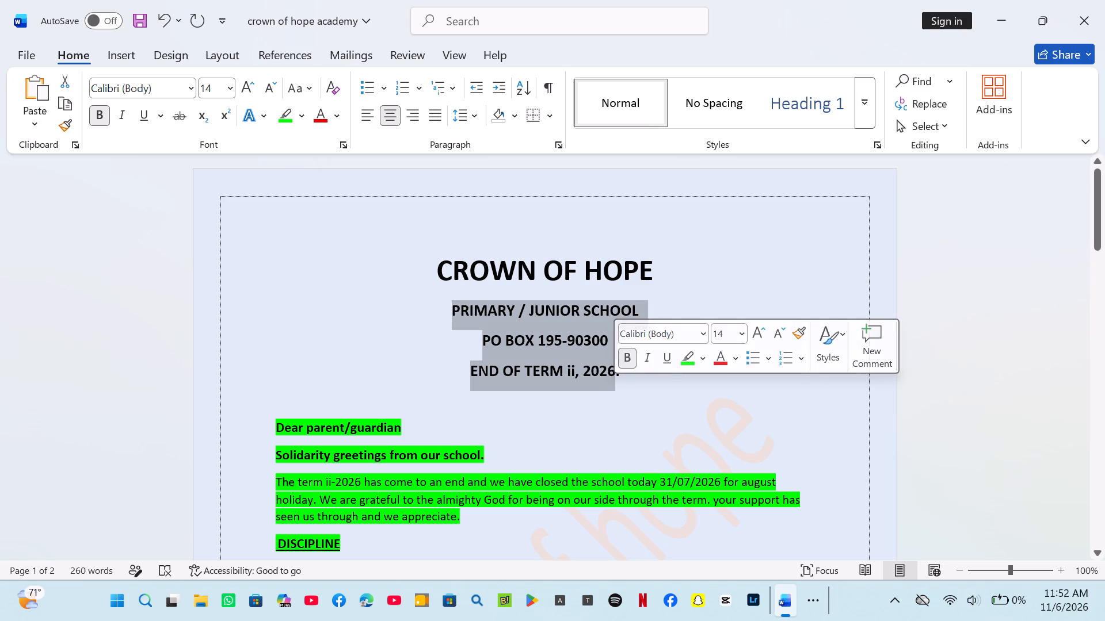
{"action": "left_click", "coordinate": [341, 120]}
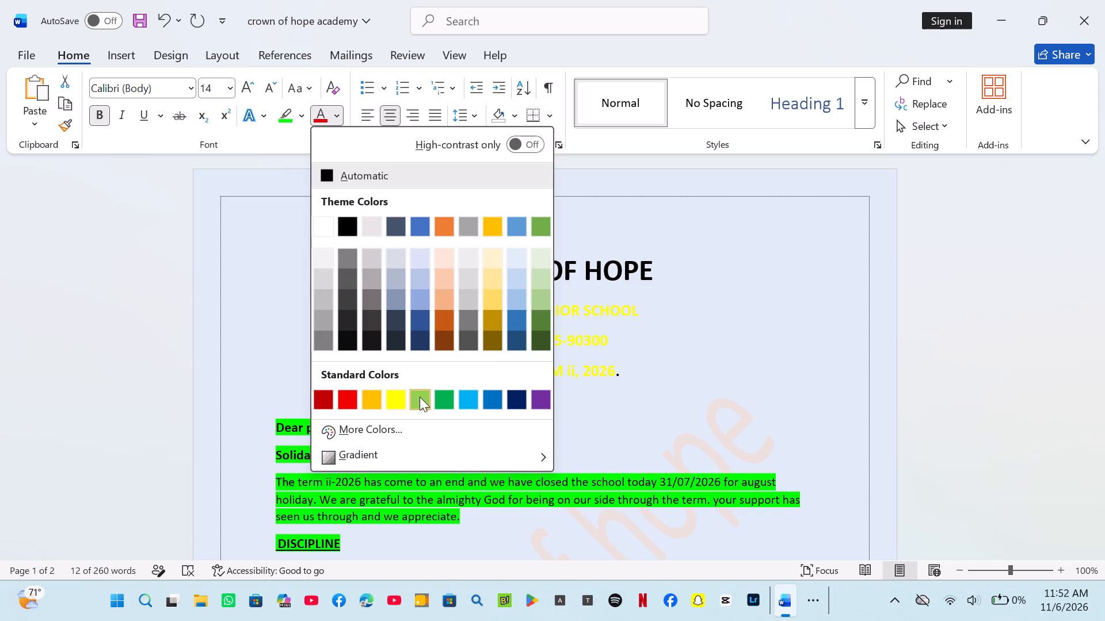
{"action": "left_click", "coordinate": [464, 408]}
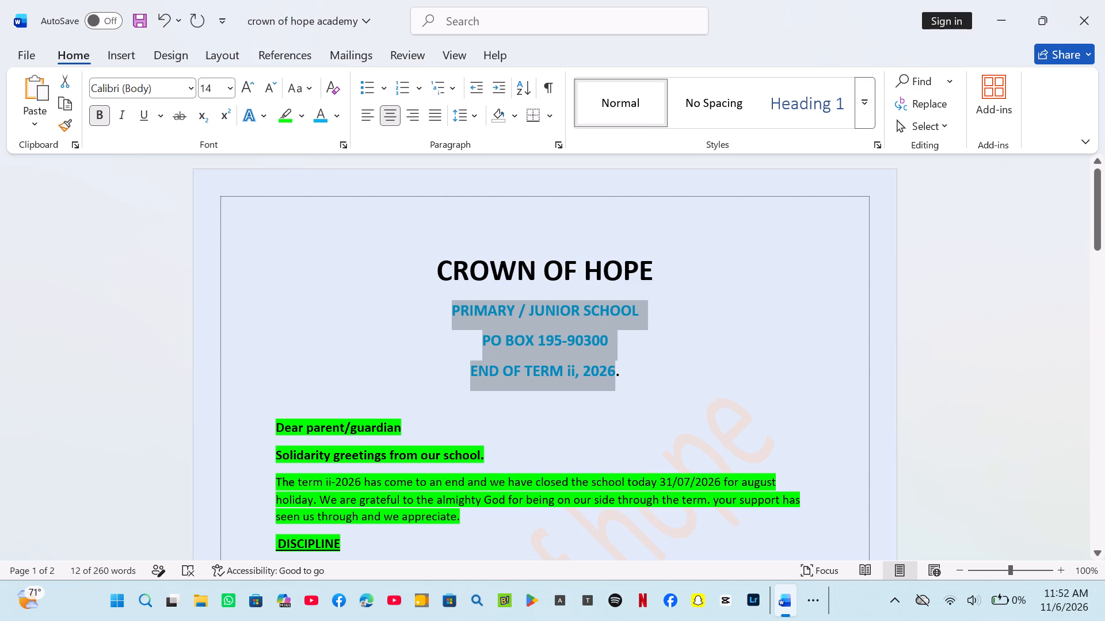
Set the font color to red from "are grateful to the almighty God" in the opening paragraph through the principal's name at the end.
{"action": "scroll", "coordinate": [295, 263], "scroll_direction": "down", "scroll_amount": 4}
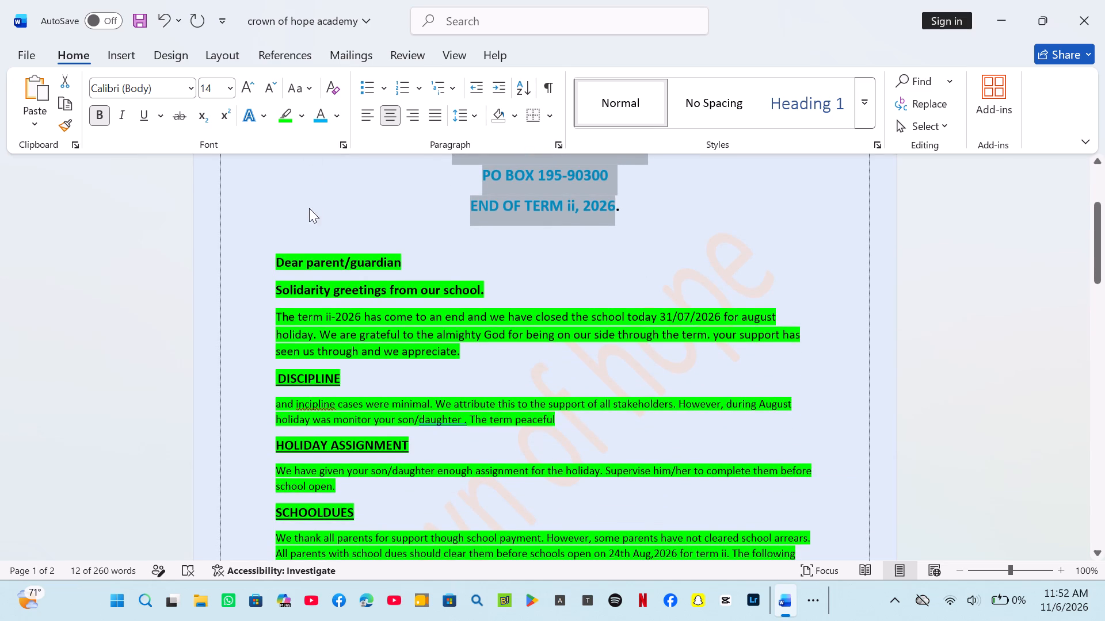
{"action": "scroll", "coordinate": [296, 254], "scroll_direction": "down", "scroll_amount": 1}
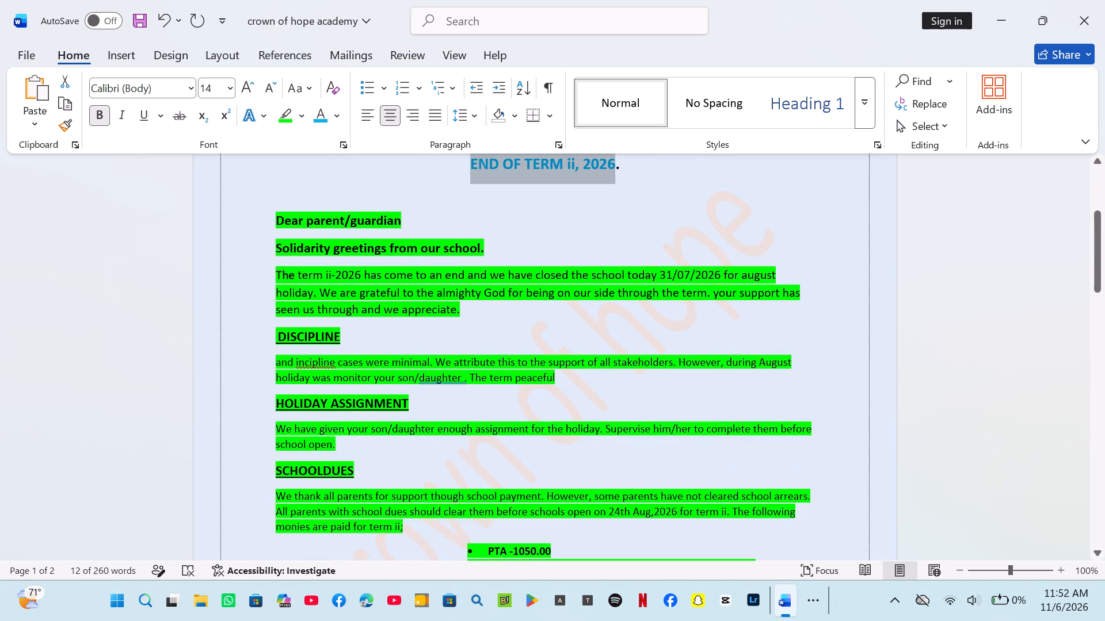
{"action": "left_click_drag", "start_coordinate": [266, 218], "coordinate": [340, 293]}
{"action": "left_click_drag", "start_coordinate": [345, 297], "coordinate": [345, 315]}
{"action": "scroll", "coordinate": [345, 311], "scroll_direction": "down", "scroll_amount": 2}
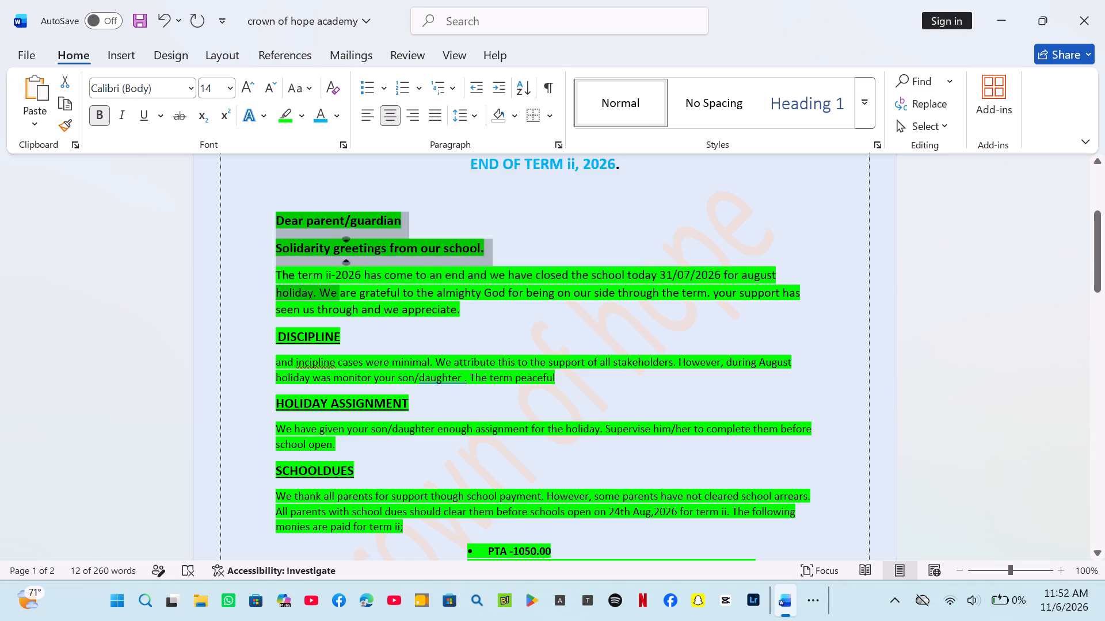
{"action": "scroll", "coordinate": [345, 315], "scroll_direction": "down", "scroll_amount": 3}
{"action": "left_click_drag", "start_coordinate": [345, 315], "coordinate": [347, 370]}
{"action": "scroll", "coordinate": [341, 350], "scroll_direction": "down", "scroll_amount": 9}
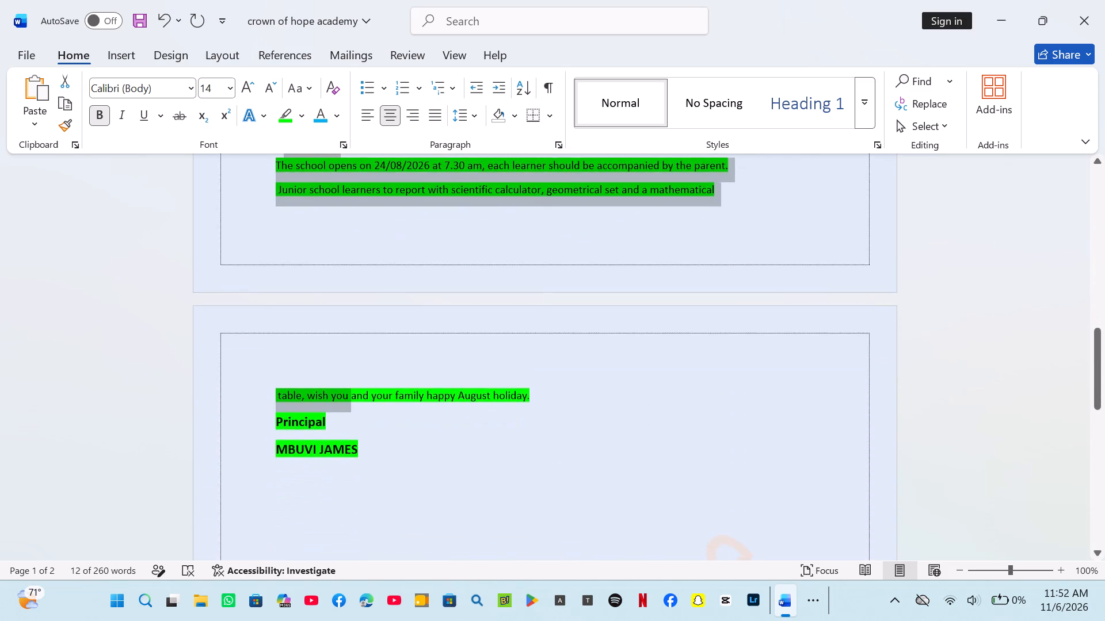
{"action": "scroll", "coordinate": [347, 370], "scroll_direction": "down", "scroll_amount": 2}
{"action": "left_click_drag", "start_coordinate": [347, 370], "coordinate": [363, 364]}
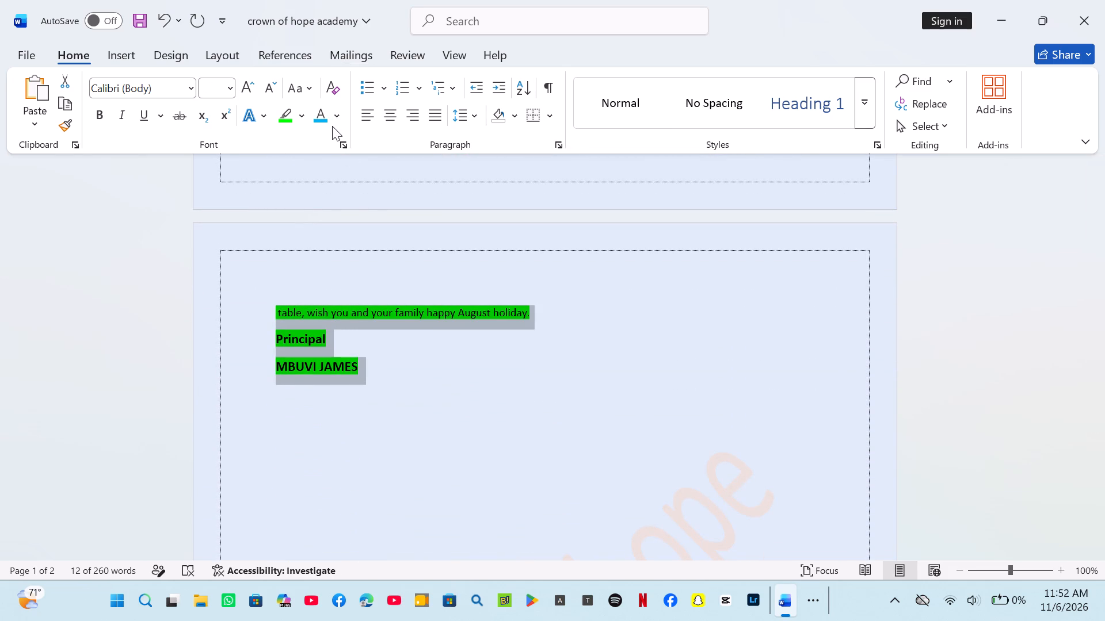
{"action": "left_click", "coordinate": [330, 115]}
{"action": "left_click", "coordinate": [334, 115]}
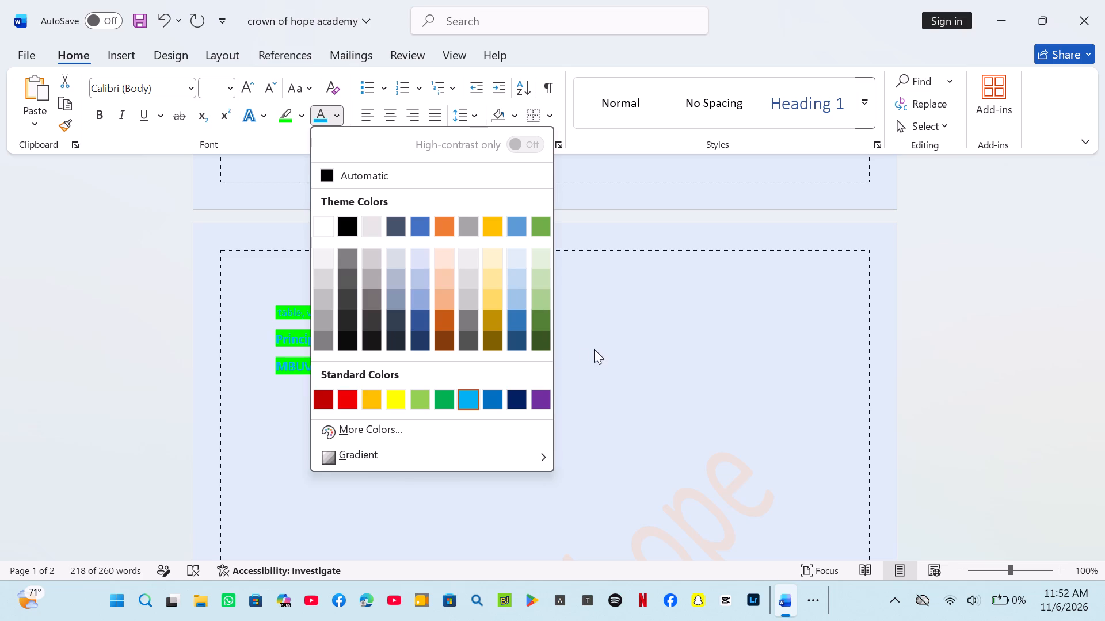
{"action": "scroll", "coordinate": [599, 348], "scroll_direction": "up", "scroll_amount": 13}
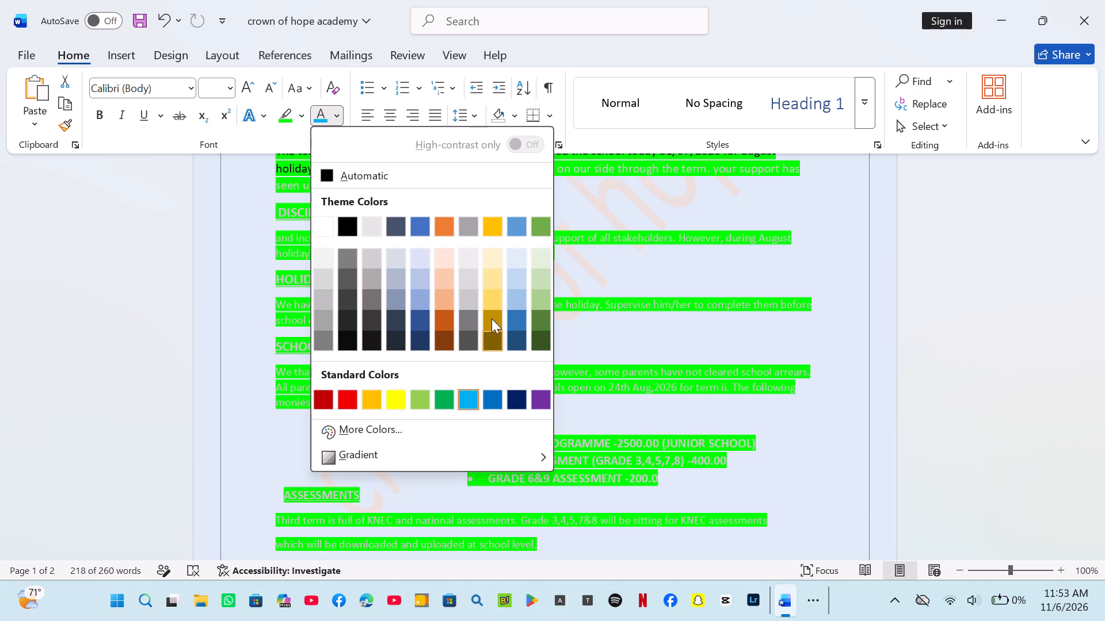
{"action": "left_click", "coordinate": [347, 403]}
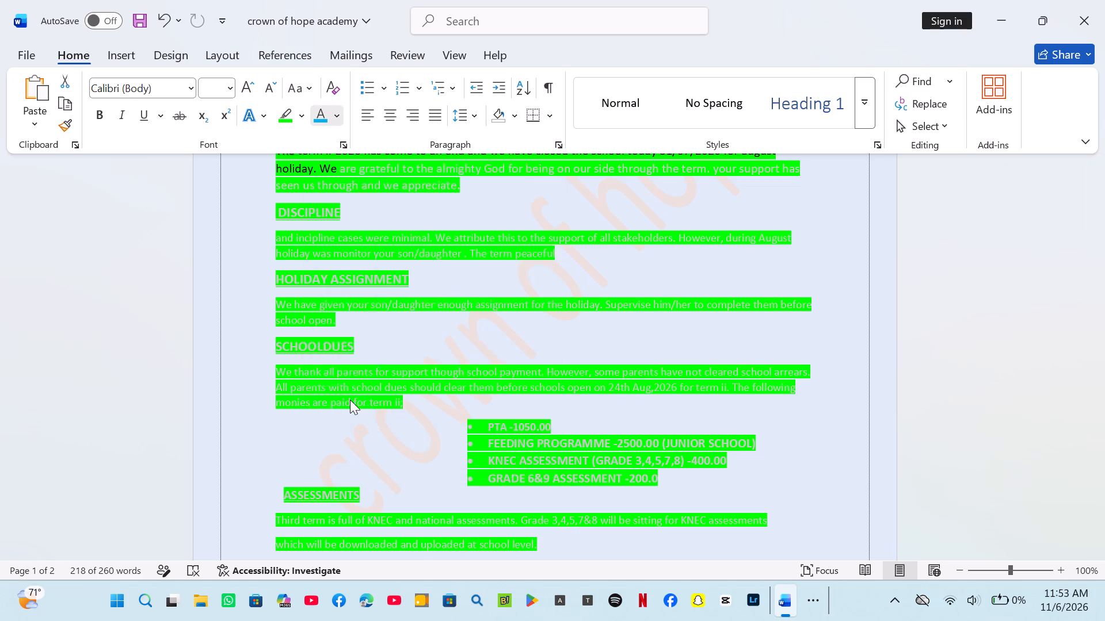
Remove the bright green highlight from the selected red text.
{"action": "scroll", "coordinate": [348, 321], "scroll_direction": "up", "scroll_amount": 5}
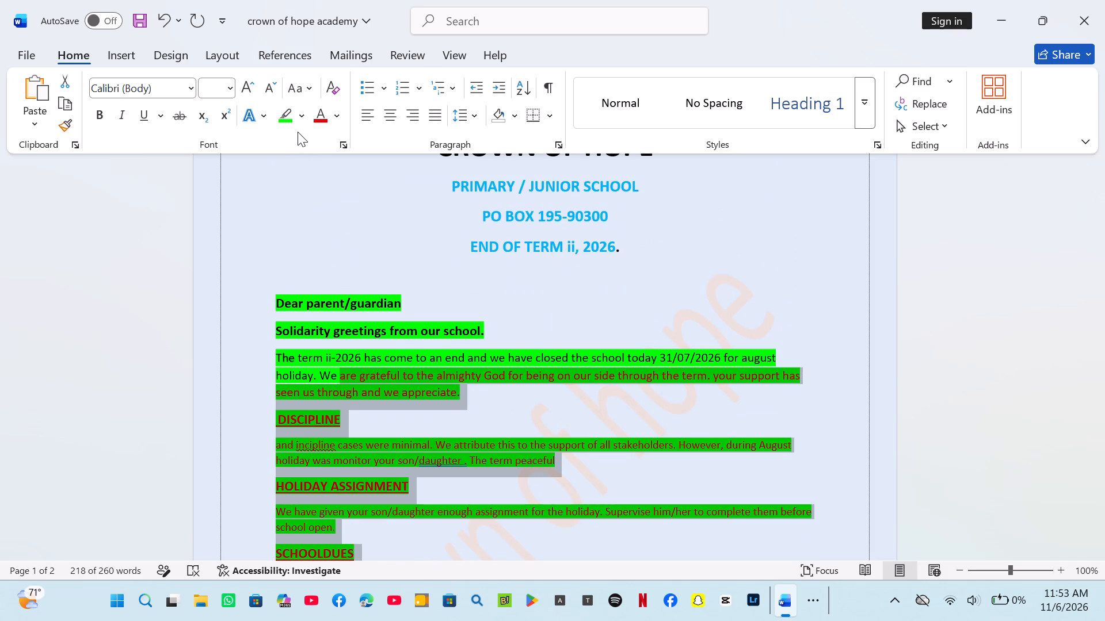
{"action": "left_click", "coordinate": [292, 116]}
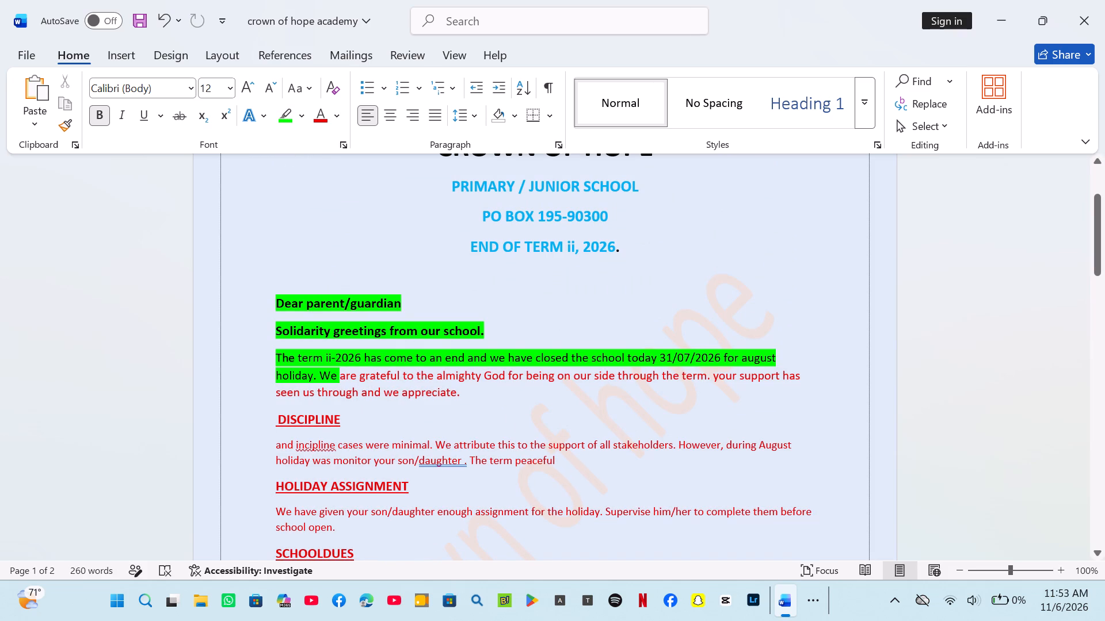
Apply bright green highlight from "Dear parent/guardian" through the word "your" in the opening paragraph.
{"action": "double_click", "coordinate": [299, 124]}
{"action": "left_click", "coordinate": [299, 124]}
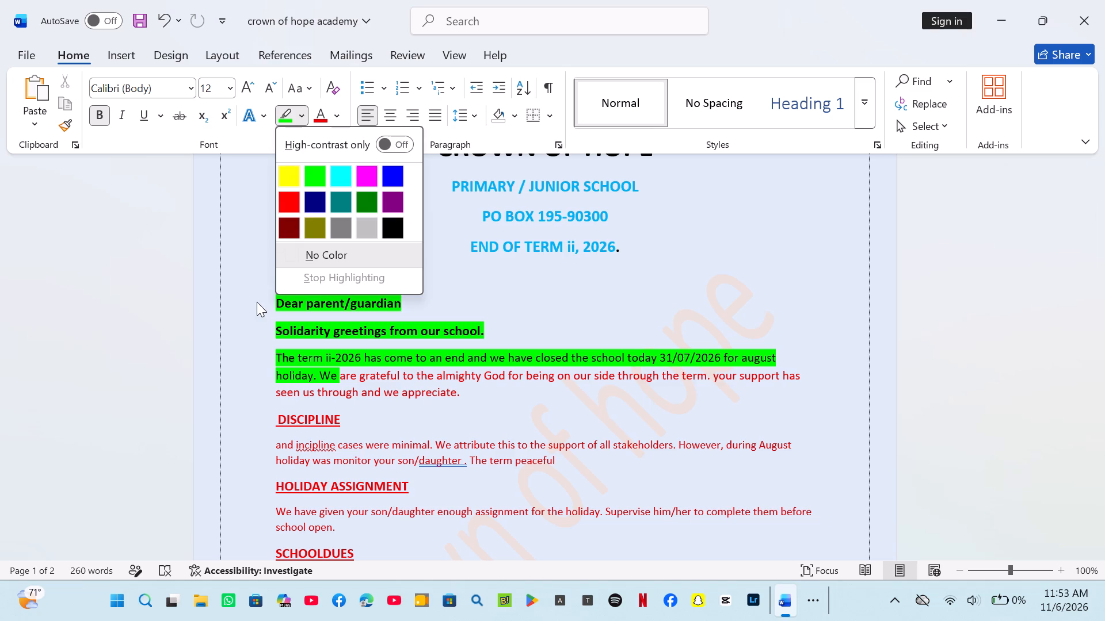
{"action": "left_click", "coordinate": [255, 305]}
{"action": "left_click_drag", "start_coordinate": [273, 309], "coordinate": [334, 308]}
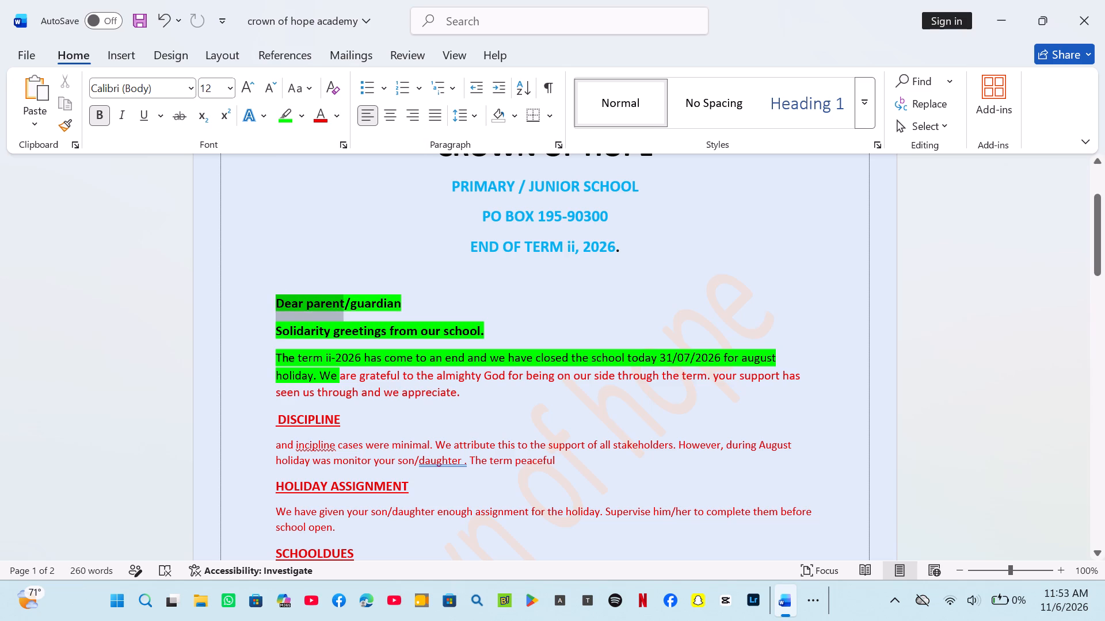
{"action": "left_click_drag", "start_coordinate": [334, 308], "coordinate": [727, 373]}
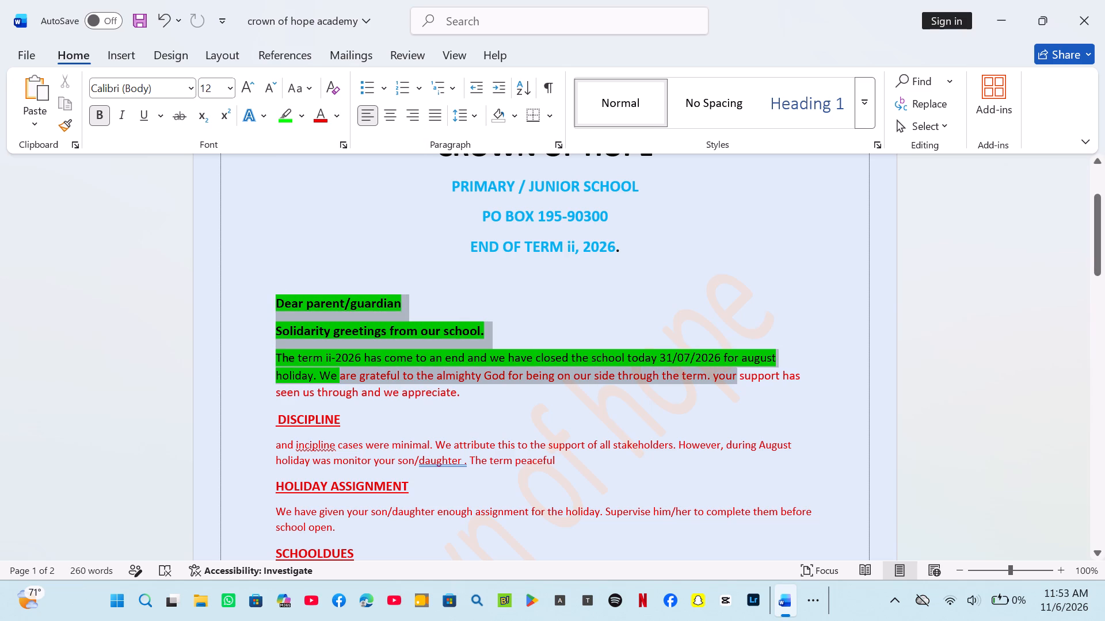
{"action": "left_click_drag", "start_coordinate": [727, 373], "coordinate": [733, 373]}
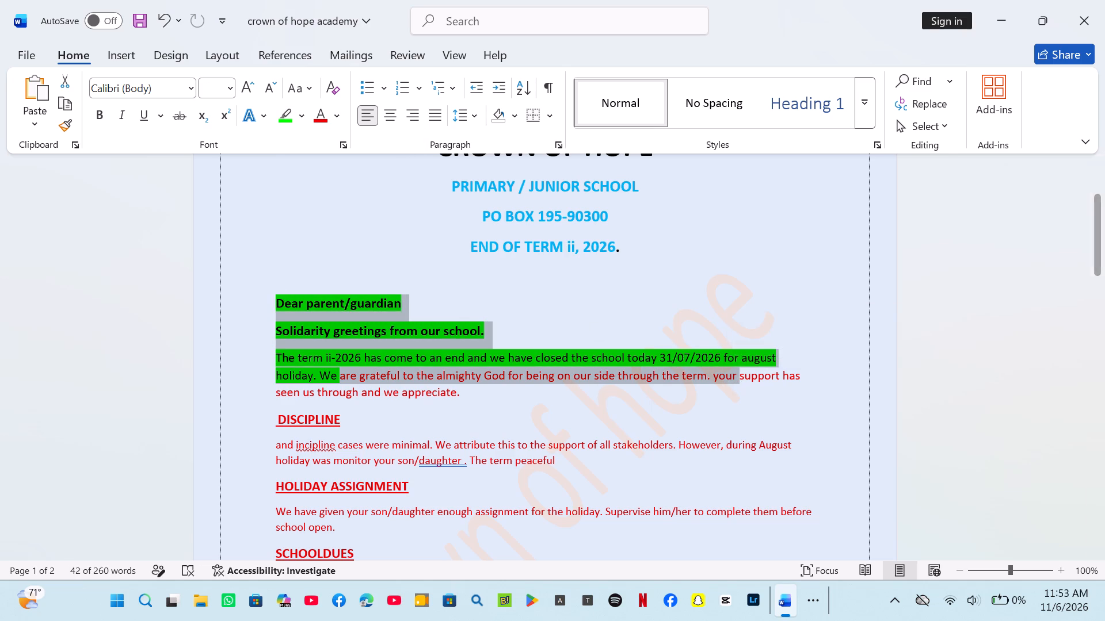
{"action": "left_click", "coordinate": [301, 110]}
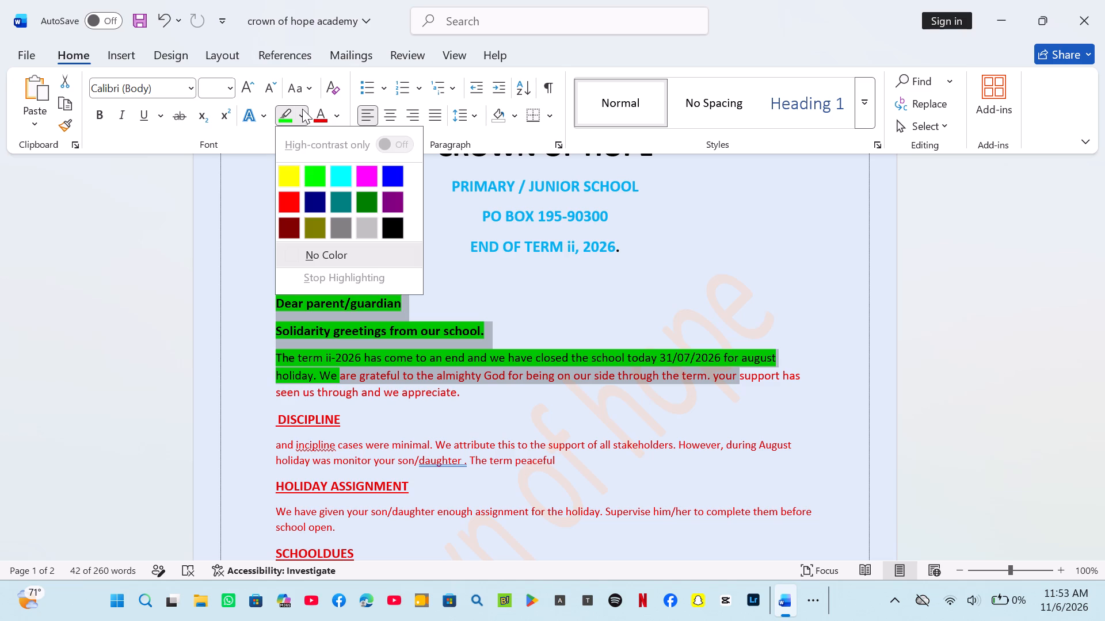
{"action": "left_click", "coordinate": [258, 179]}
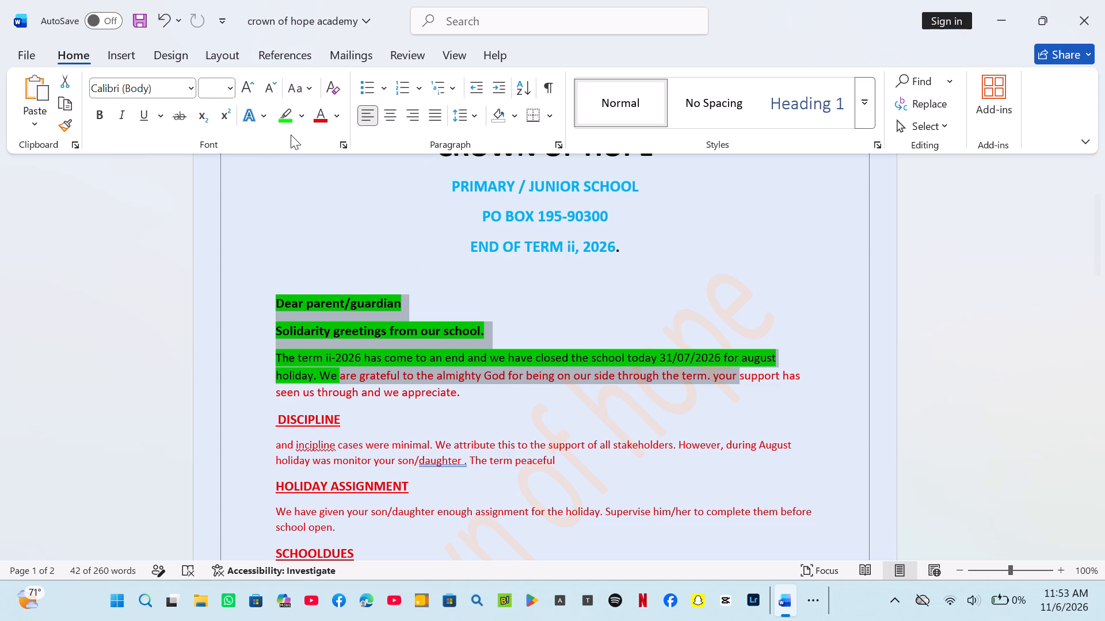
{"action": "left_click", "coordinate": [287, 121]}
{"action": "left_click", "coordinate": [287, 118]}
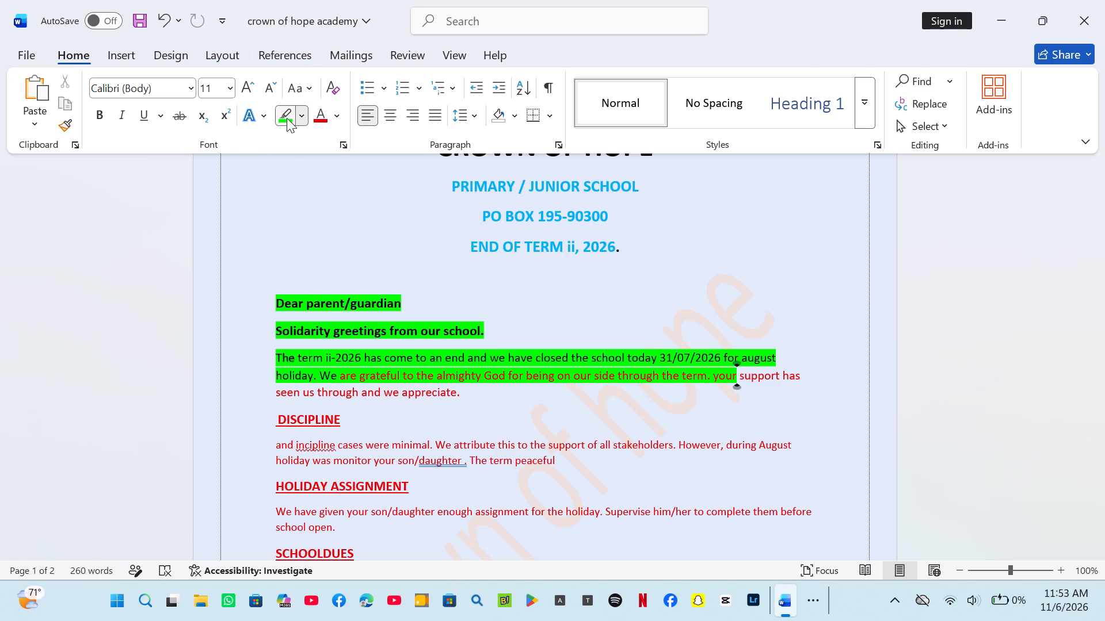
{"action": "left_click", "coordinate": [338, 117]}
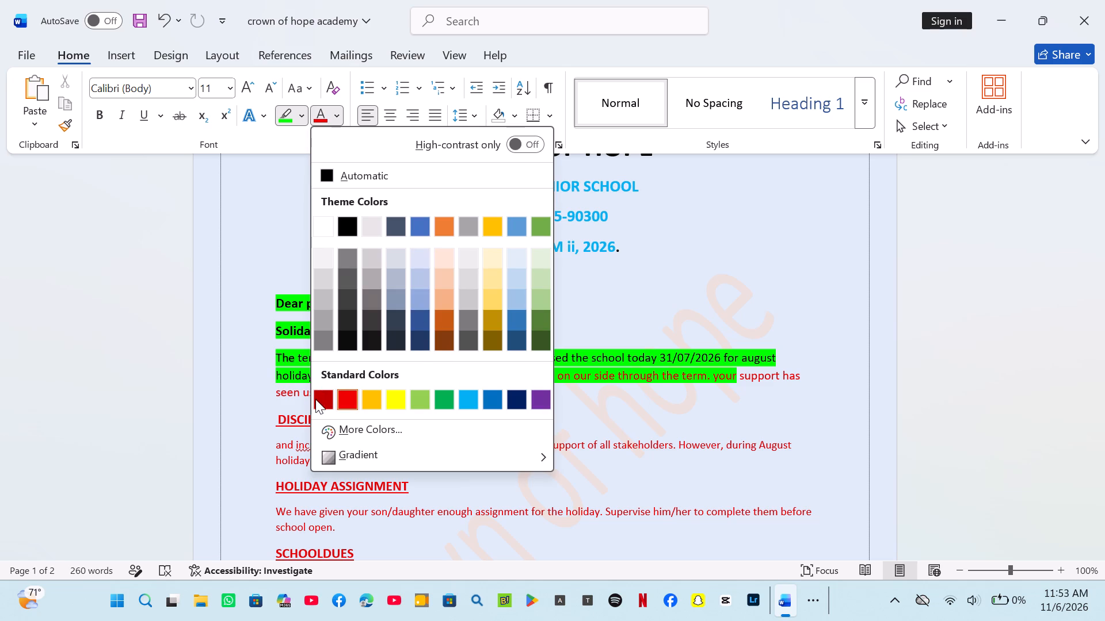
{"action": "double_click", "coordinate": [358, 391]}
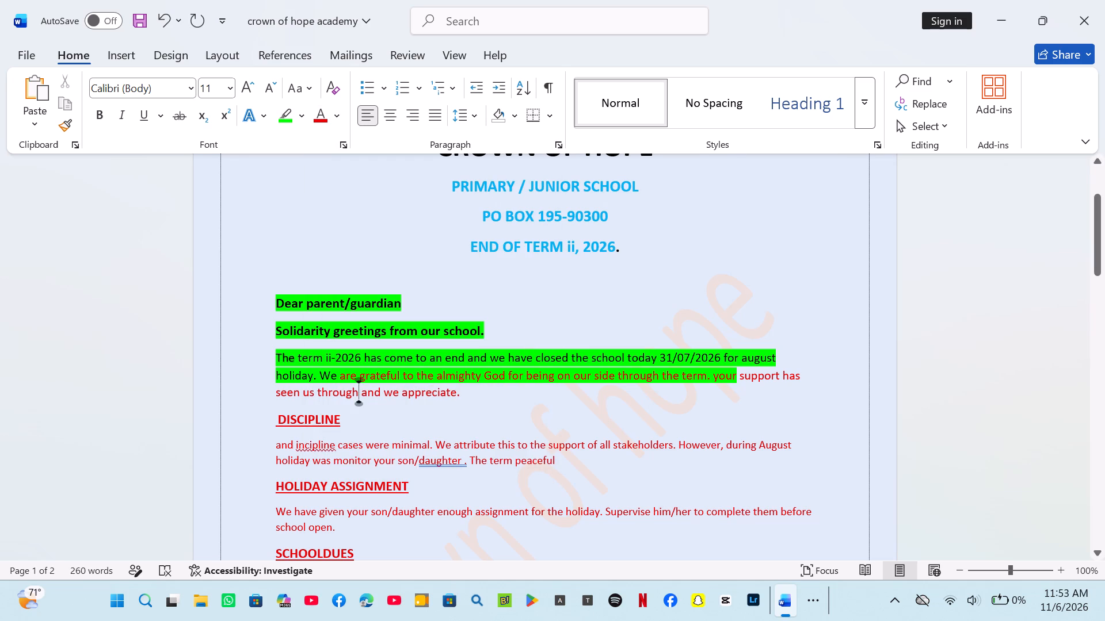
Remove the bright green highlight from "Dear parent/guardian" through the word "your" in the opening paragraph.
{"action": "left_click_drag", "start_coordinate": [275, 306], "coordinate": [401, 306]}
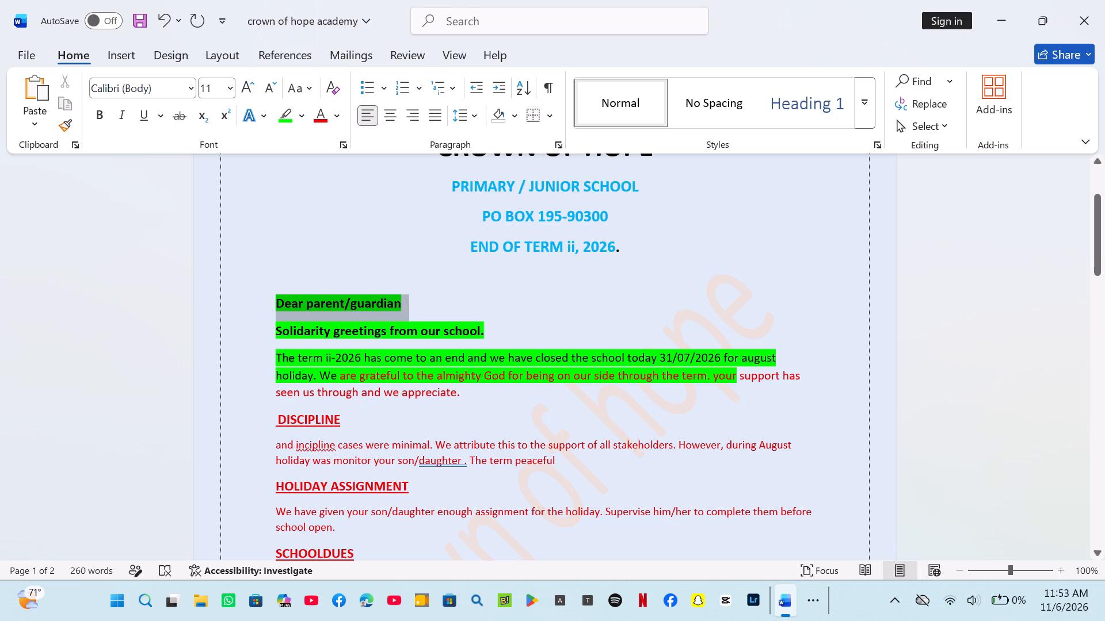
{"action": "left_click_drag", "start_coordinate": [401, 306], "coordinate": [456, 369]}
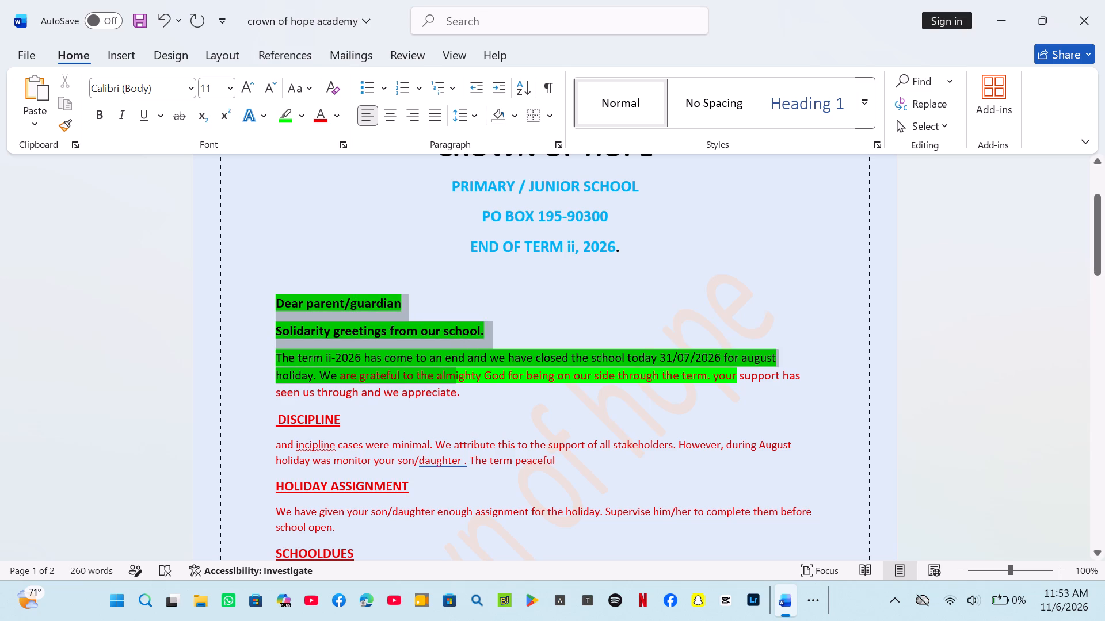
{"action": "left_click_drag", "start_coordinate": [456, 369], "coordinate": [327, 381]}
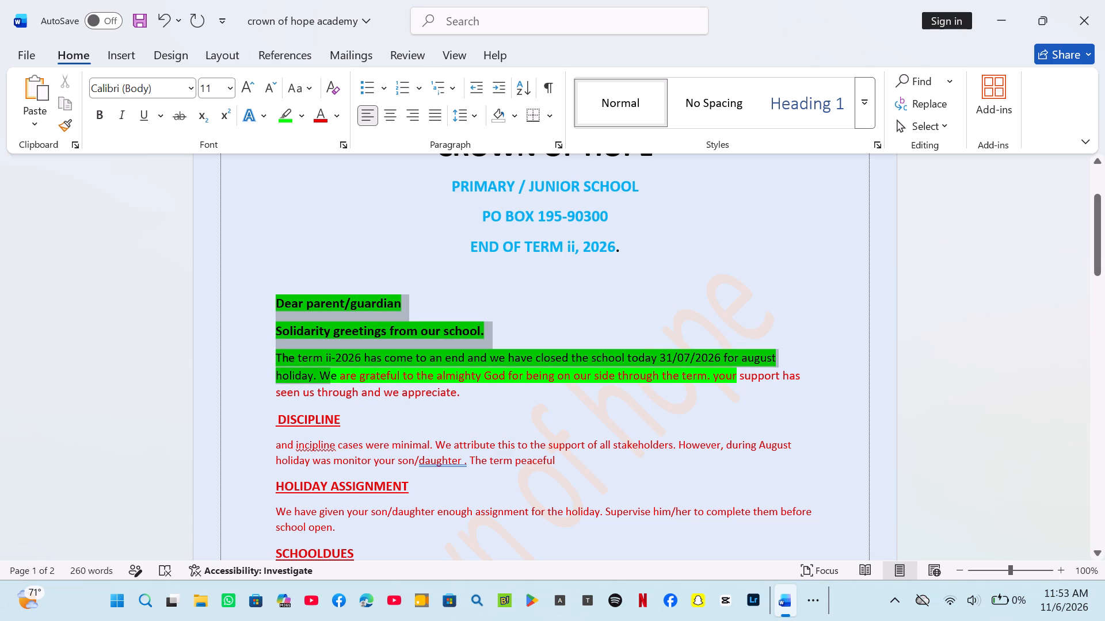
{"action": "left_click_drag", "start_coordinate": [327, 381], "coordinate": [444, 365]}
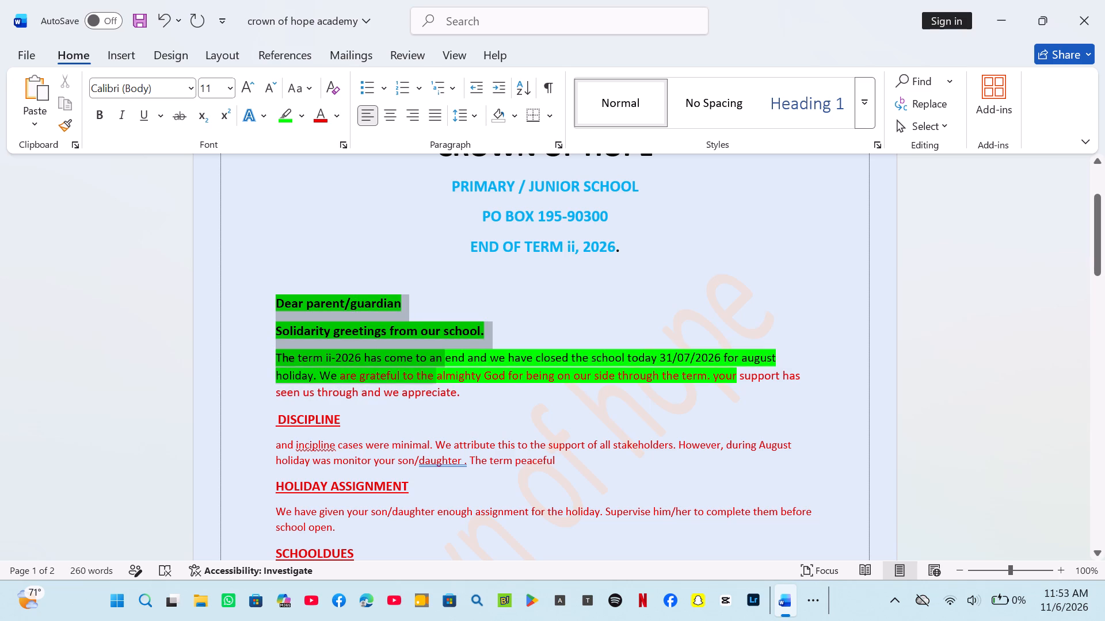
{"action": "left_click_drag", "start_coordinate": [444, 365], "coordinate": [711, 385]}
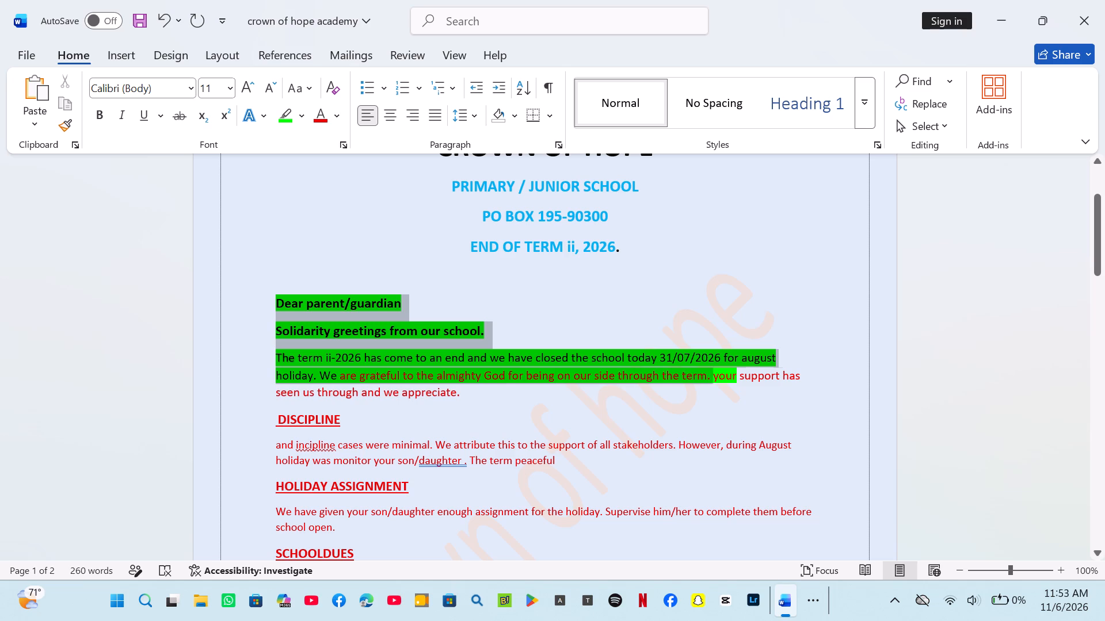
{"action": "left_click_drag", "start_coordinate": [711, 385], "coordinate": [737, 374]}
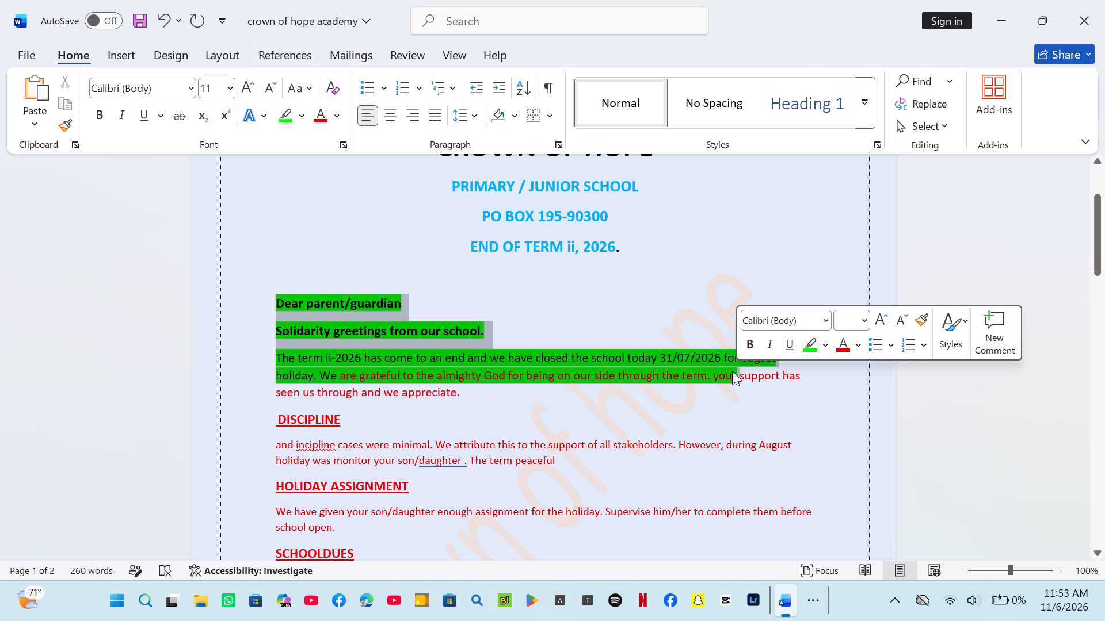
{"action": "left_click", "coordinate": [290, 120]}
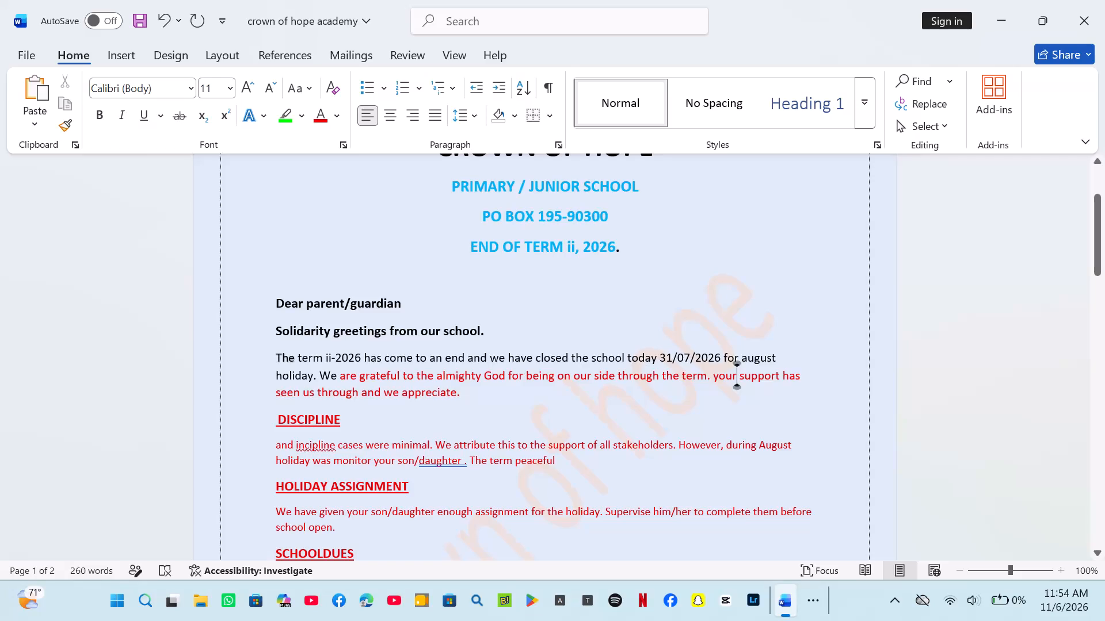
Set the font color to dark red from "Dear parent/guardian" through "We are" in the opening paragraph.
{"action": "left_click_drag", "start_coordinate": [276, 302], "coordinate": [344, 379]}
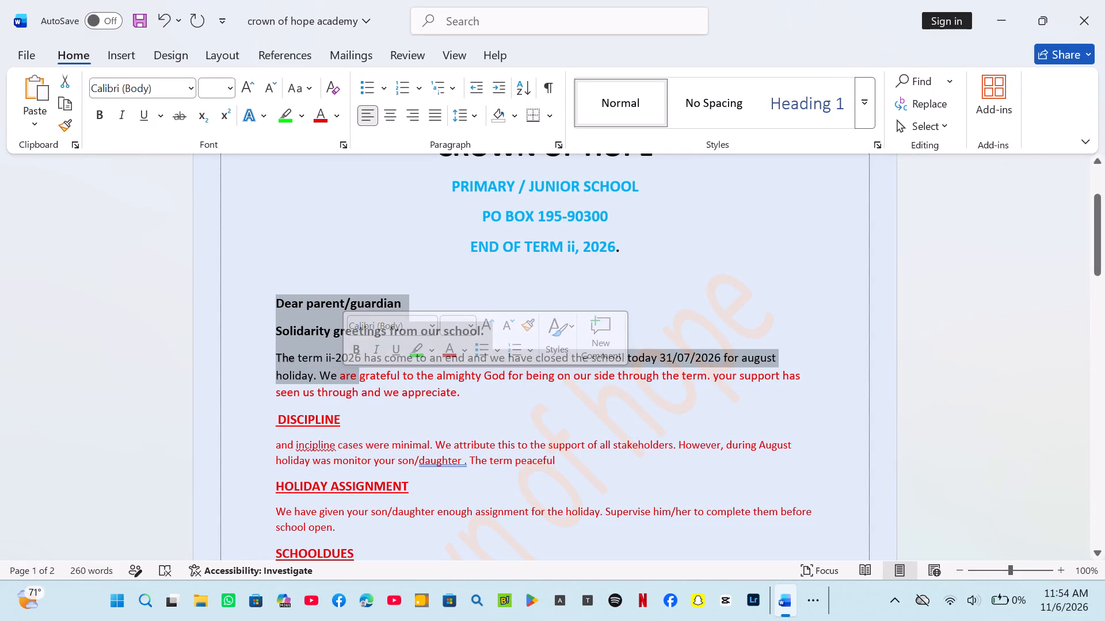
{"action": "left_click", "coordinate": [340, 121]}
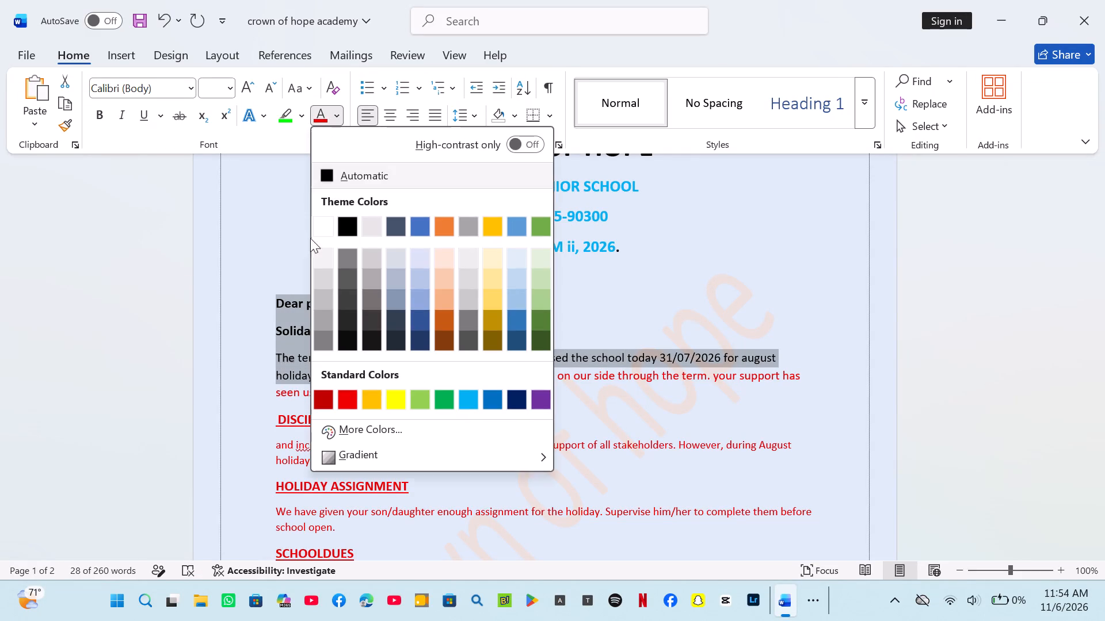
{"action": "left_click_drag", "start_coordinate": [327, 393], "coordinate": [328, 386]}
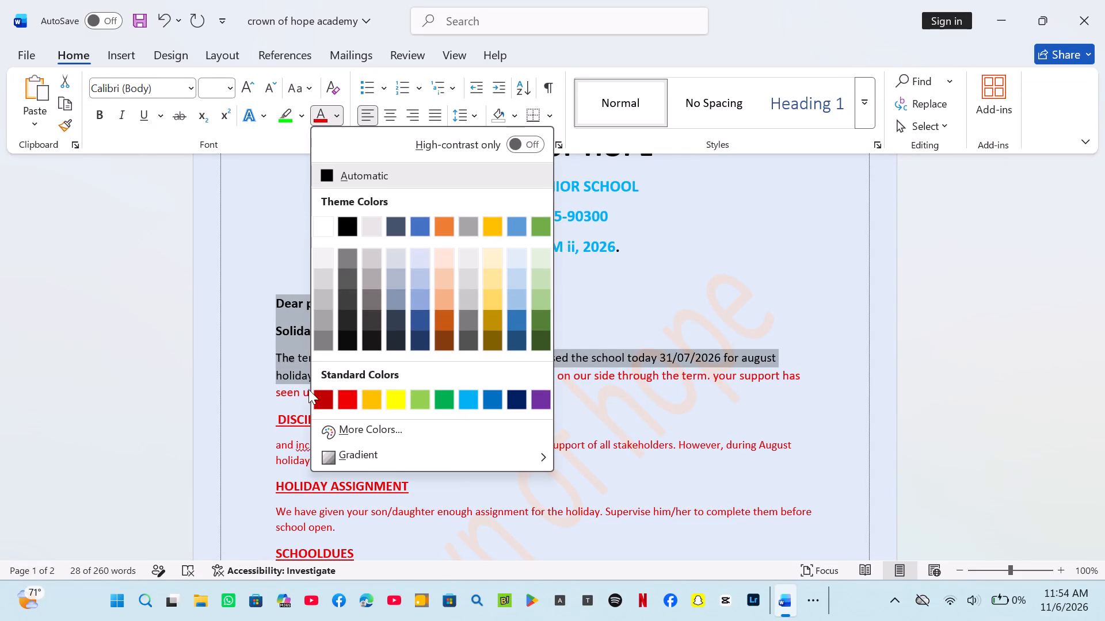
{"action": "left_click", "coordinate": [313, 397]}
{"action": "left_click", "coordinate": [246, 344]}
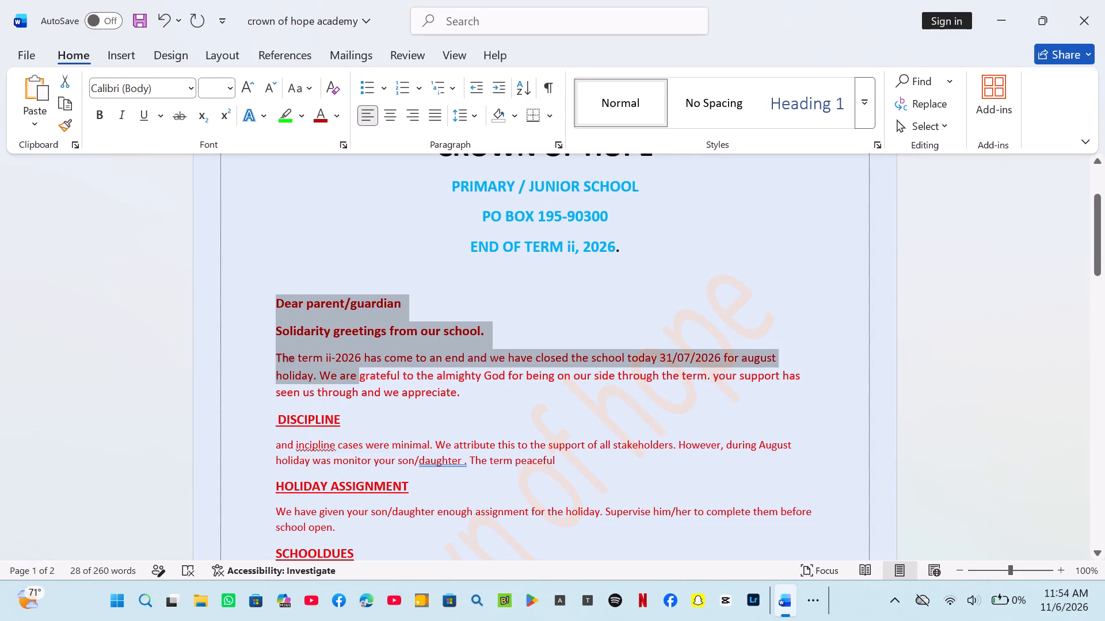
Review the text colors of the letter from the title down through the assessment section.
{"action": "scroll", "coordinate": [223, 277], "scroll_direction": "up", "scroll_amount": 3}
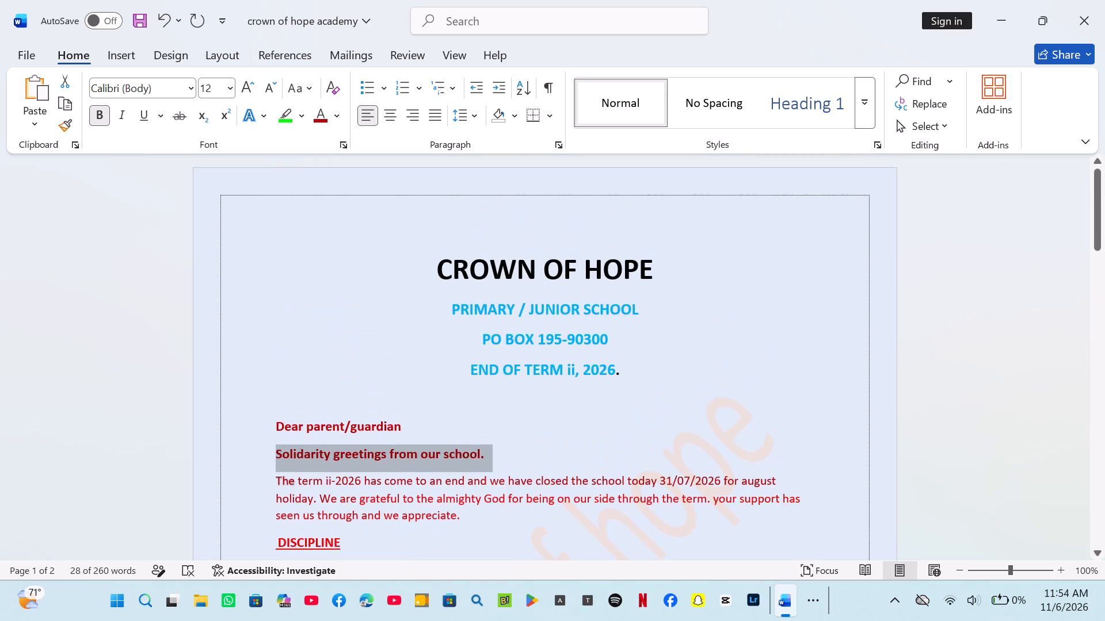
{"action": "left_click", "coordinate": [303, 387]}
{"action": "scroll", "coordinate": [298, 367], "scroll_direction": "down", "scroll_amount": 2}
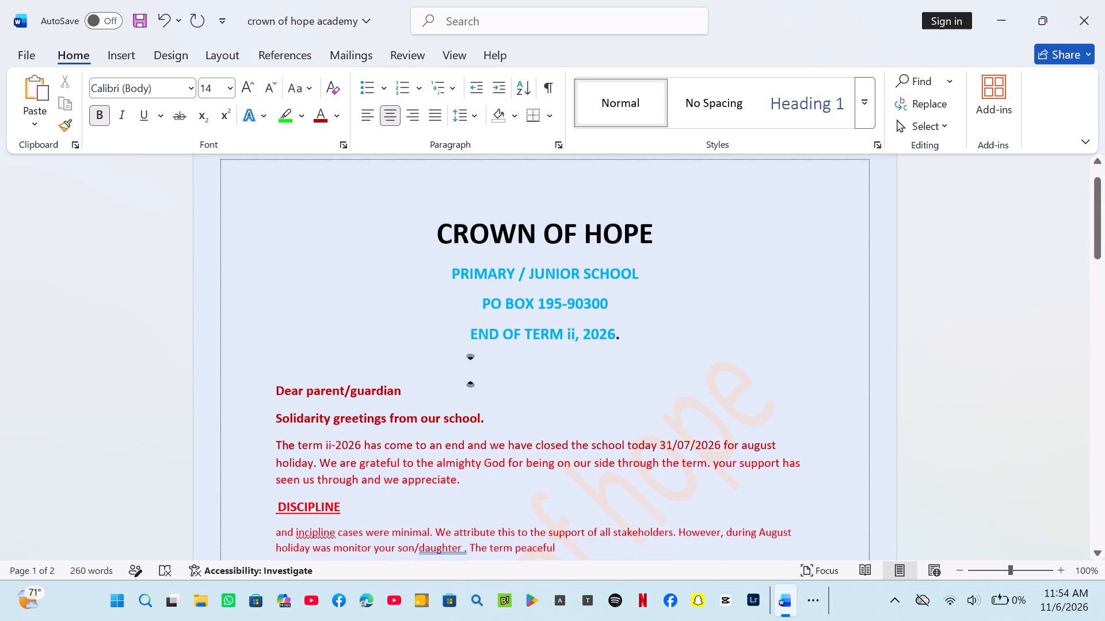
{"action": "scroll", "coordinate": [296, 369], "scroll_direction": "down", "scroll_amount": 7}
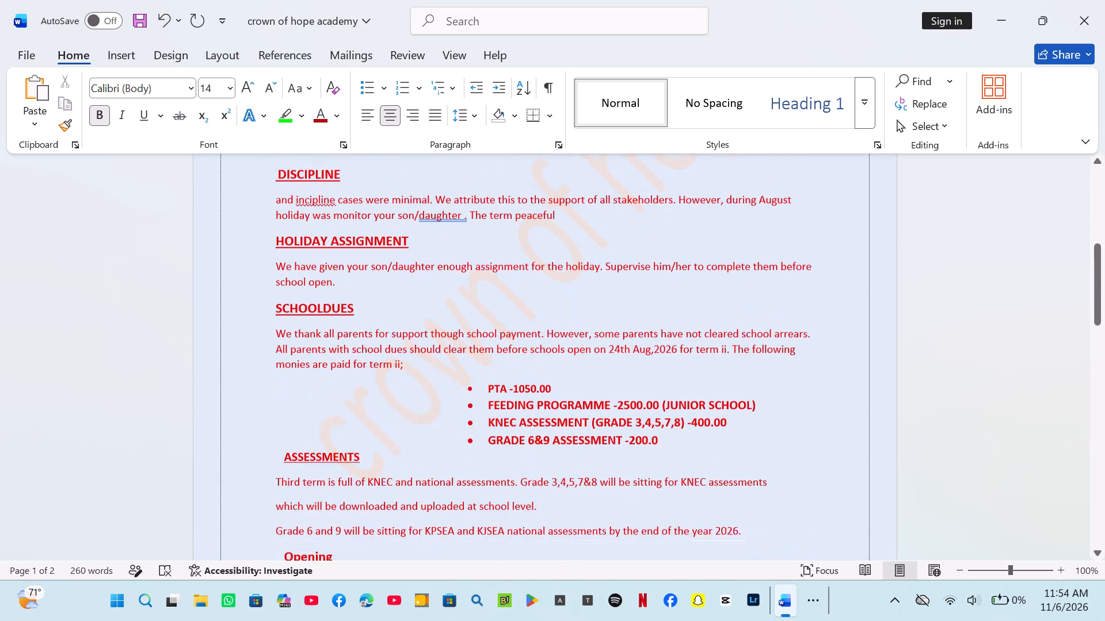
{"action": "scroll", "coordinate": [296, 365], "scroll_direction": "down", "scroll_amount": 6}
{"action": "scroll", "coordinate": [297, 360], "scroll_direction": "up", "scroll_amount": 9}
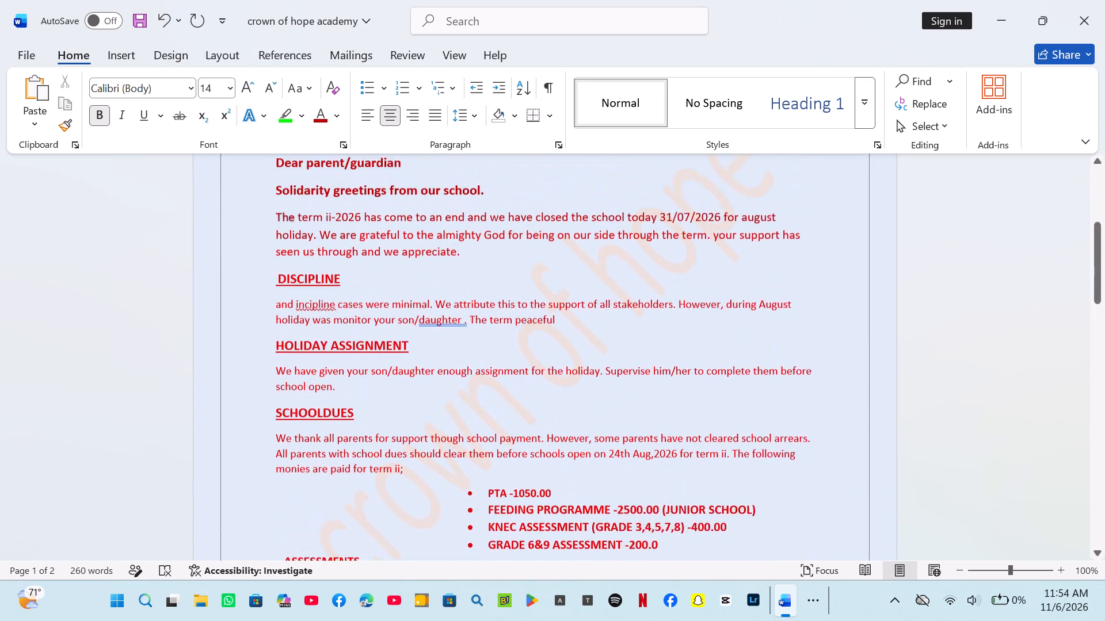
{"action": "scroll", "coordinate": [303, 350], "scroll_direction": "up", "scroll_amount": 6}
{"action": "scroll", "coordinate": [299, 384], "scroll_direction": "down", "scroll_amount": 5}
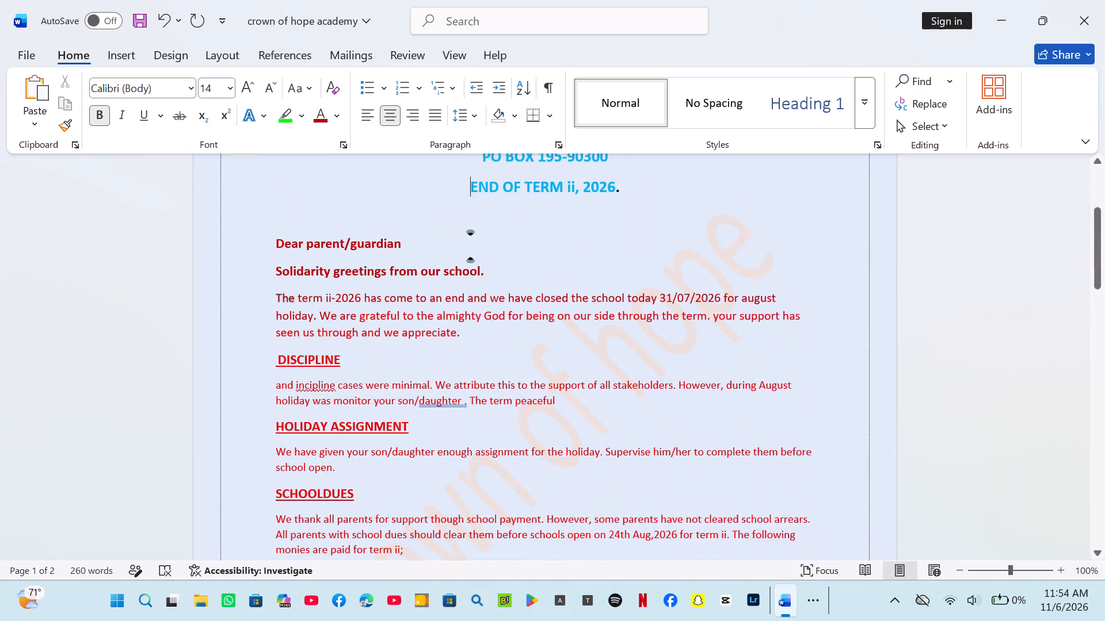
{"action": "scroll", "coordinate": [297, 374], "scroll_direction": "up", "scroll_amount": 3}
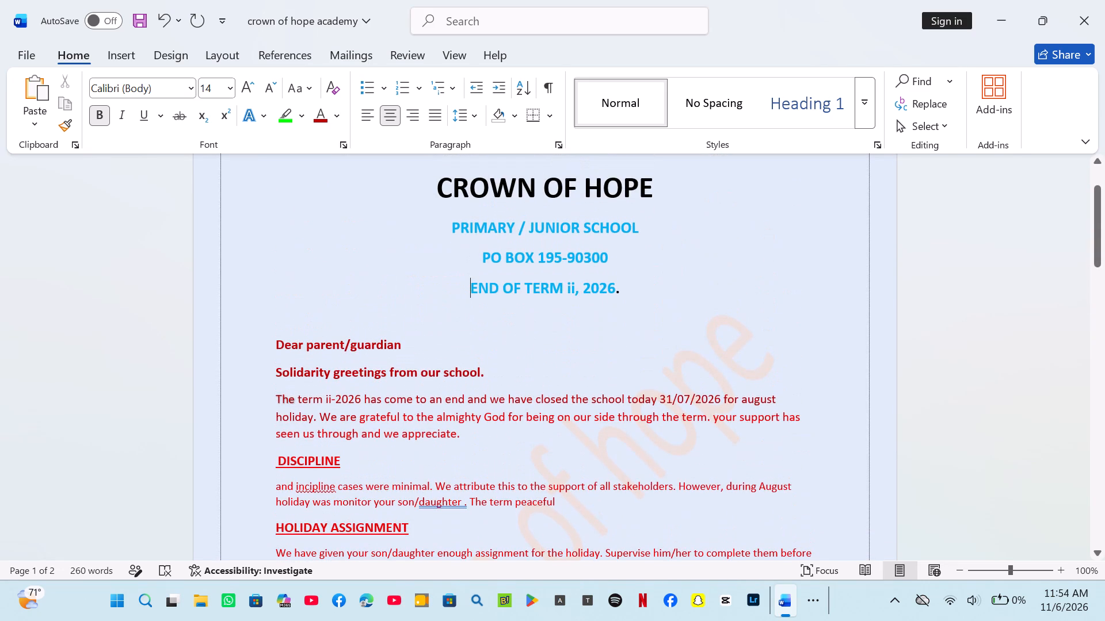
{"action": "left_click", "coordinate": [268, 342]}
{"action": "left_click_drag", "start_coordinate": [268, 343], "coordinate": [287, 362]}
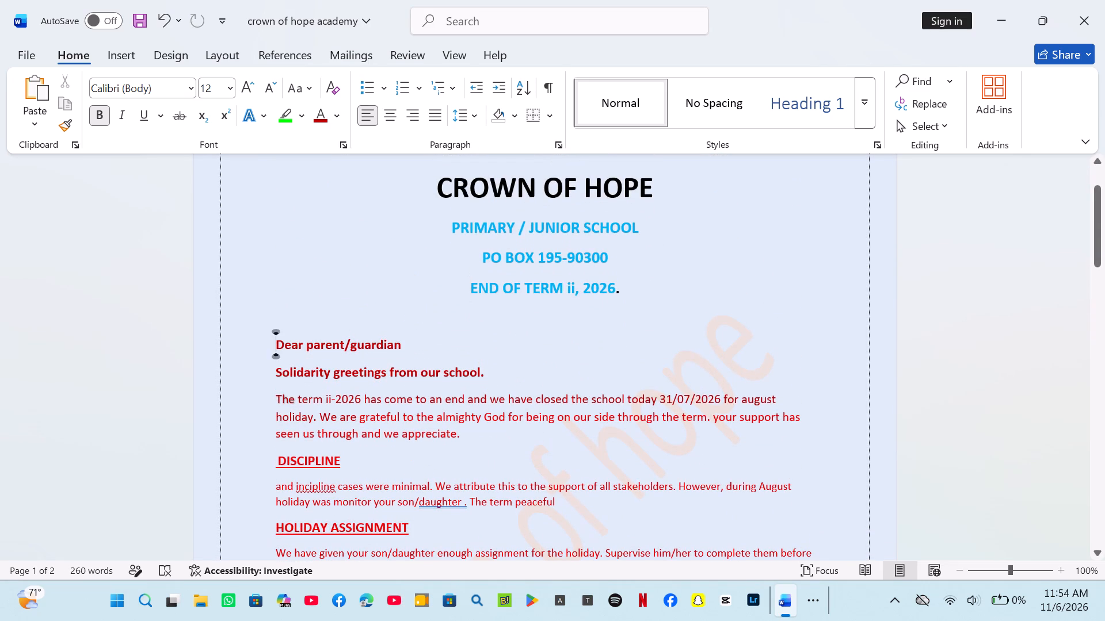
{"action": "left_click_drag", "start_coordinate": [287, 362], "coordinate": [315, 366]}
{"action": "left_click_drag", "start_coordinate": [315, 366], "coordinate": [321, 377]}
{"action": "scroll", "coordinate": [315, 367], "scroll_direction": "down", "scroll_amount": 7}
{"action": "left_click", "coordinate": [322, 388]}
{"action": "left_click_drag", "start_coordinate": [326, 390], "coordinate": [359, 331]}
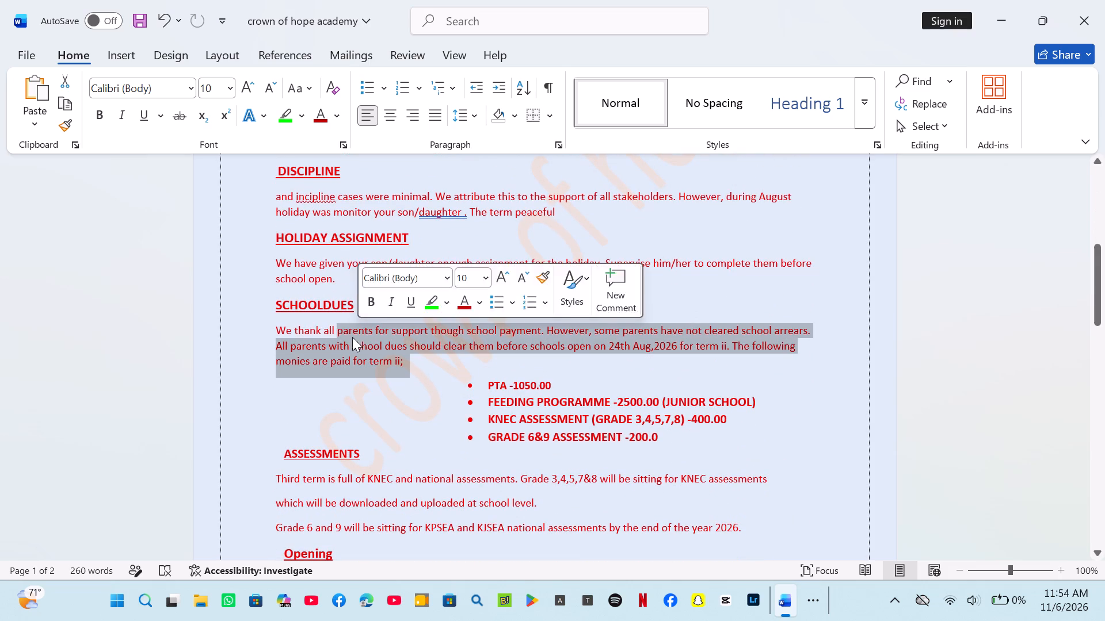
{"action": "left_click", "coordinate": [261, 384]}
Set the font color to dark red for all letter text from "Dear parent/guardian" through the principal's name on the second page.
{"action": "scroll", "coordinate": [241, 384], "scroll_direction": "up", "scroll_amount": 6}
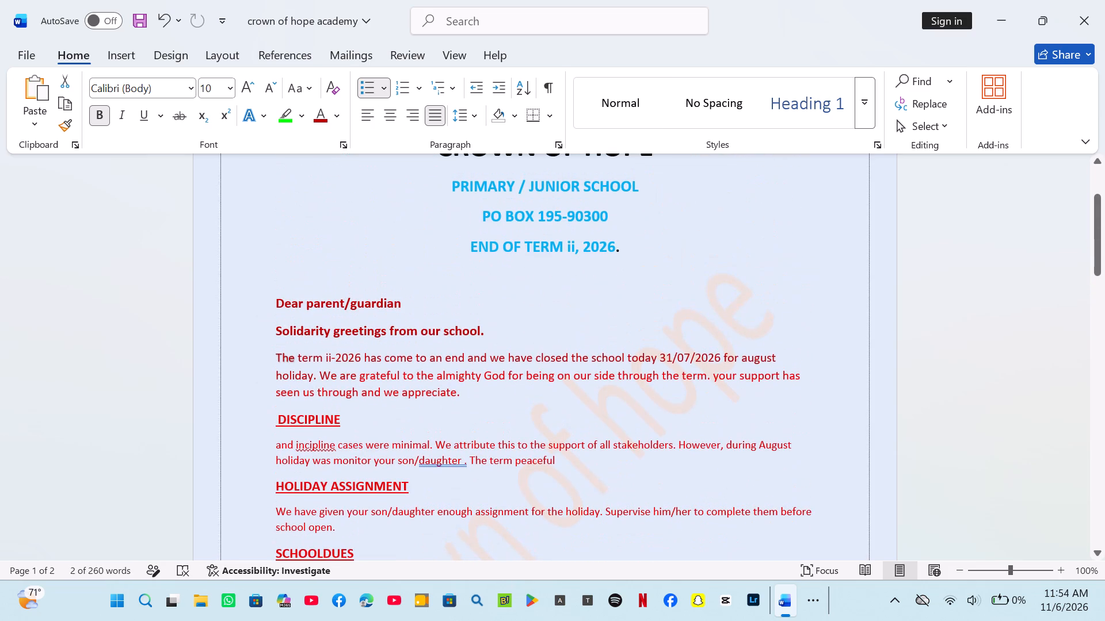
{"action": "left_click", "coordinate": [273, 302]}
{"action": "left_click_drag", "start_coordinate": [273, 302], "coordinate": [273, 304]}
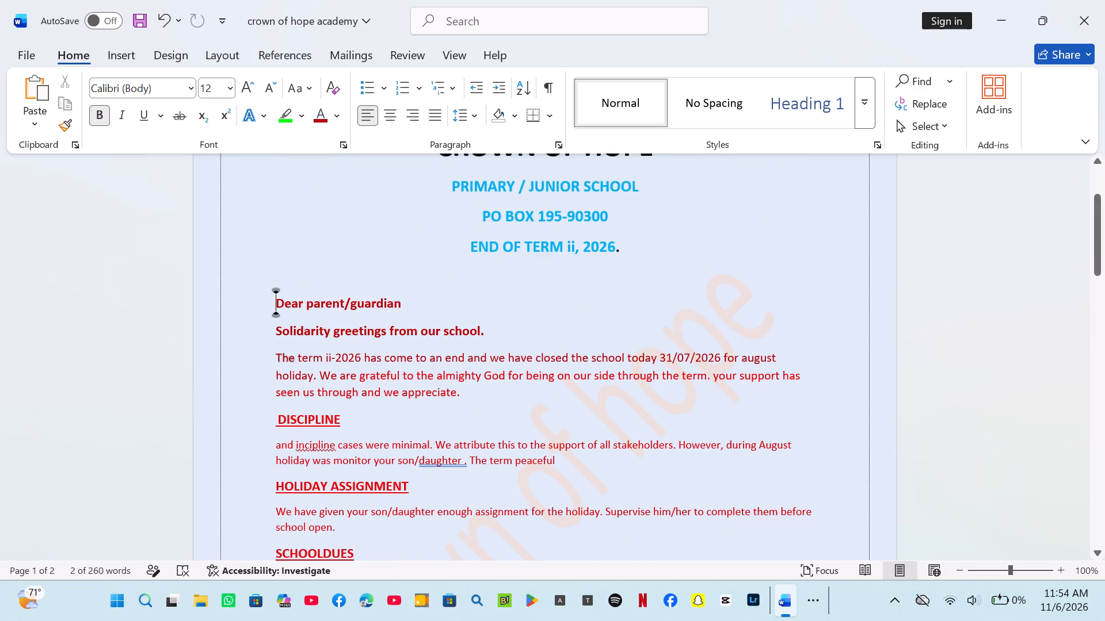
{"action": "left_click_drag", "start_coordinate": [273, 304], "coordinate": [482, 337]}
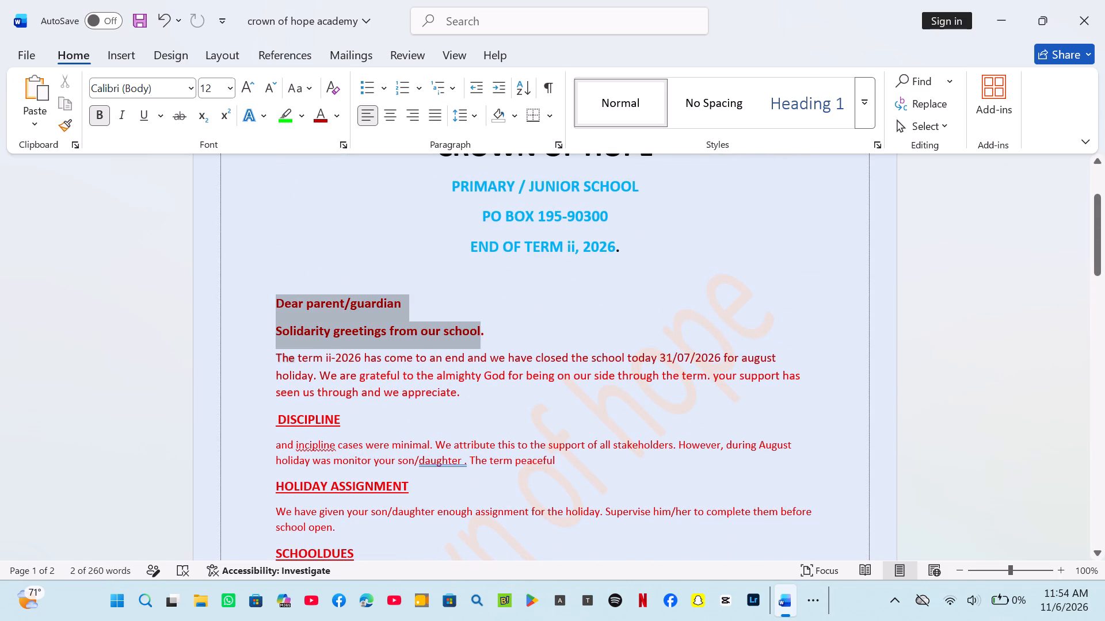
{"action": "left_click_drag", "start_coordinate": [482, 337], "coordinate": [473, 389]}
{"action": "scroll", "coordinate": [482, 340], "scroll_direction": "down", "scroll_amount": 16}
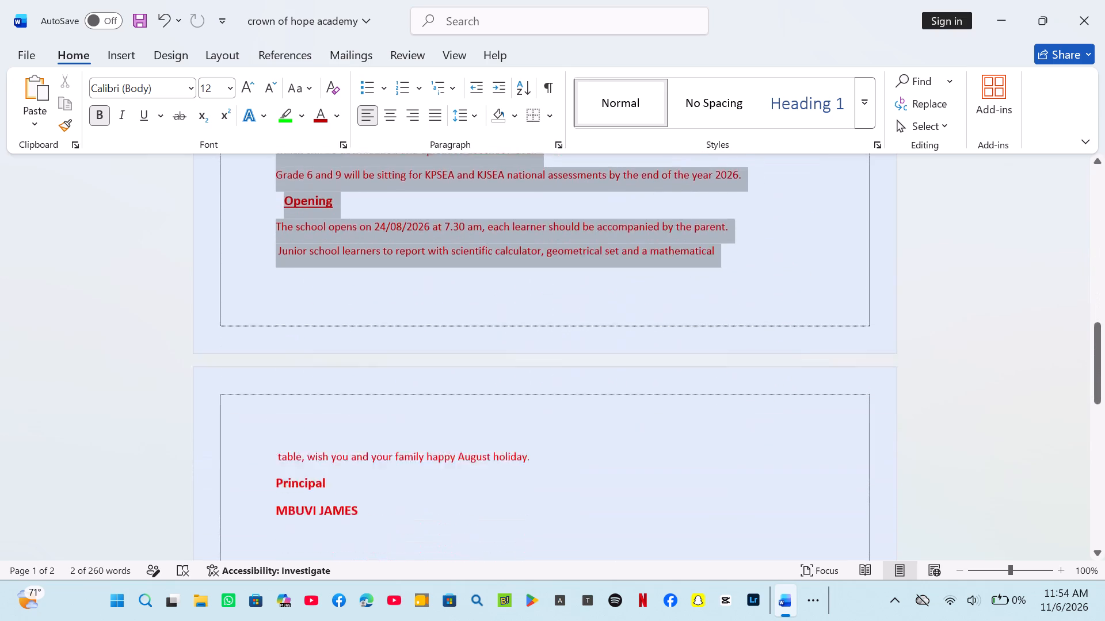
{"action": "left_click_drag", "start_coordinate": [473, 389], "coordinate": [475, 388]}
{"action": "scroll", "coordinate": [477, 389], "scroll_direction": "down", "scroll_amount": 2}
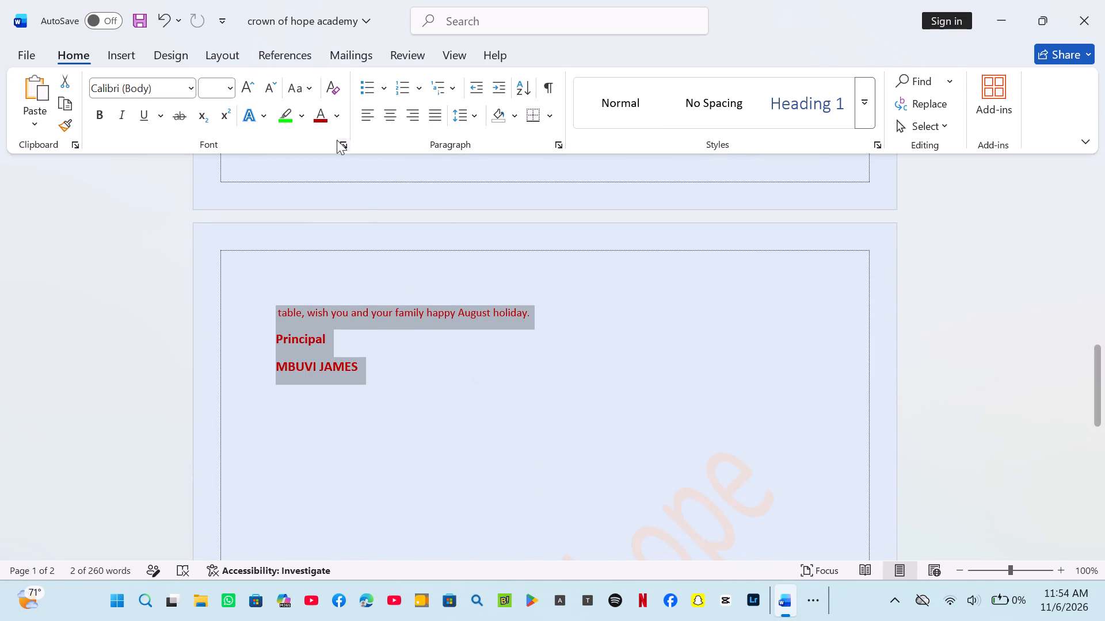
{"action": "left_click", "coordinate": [329, 121]}
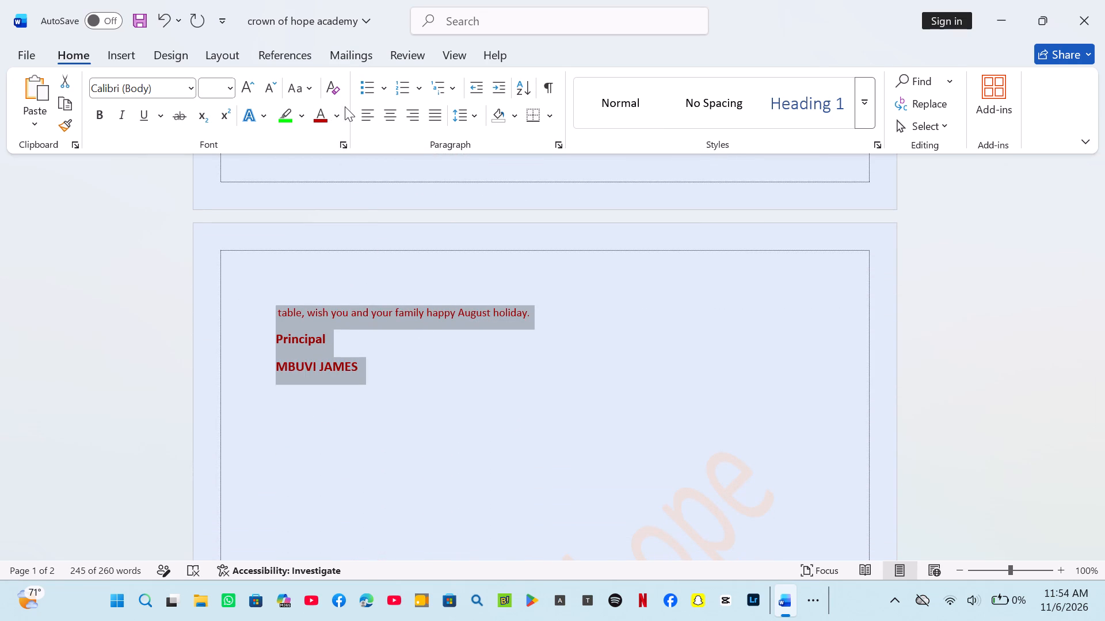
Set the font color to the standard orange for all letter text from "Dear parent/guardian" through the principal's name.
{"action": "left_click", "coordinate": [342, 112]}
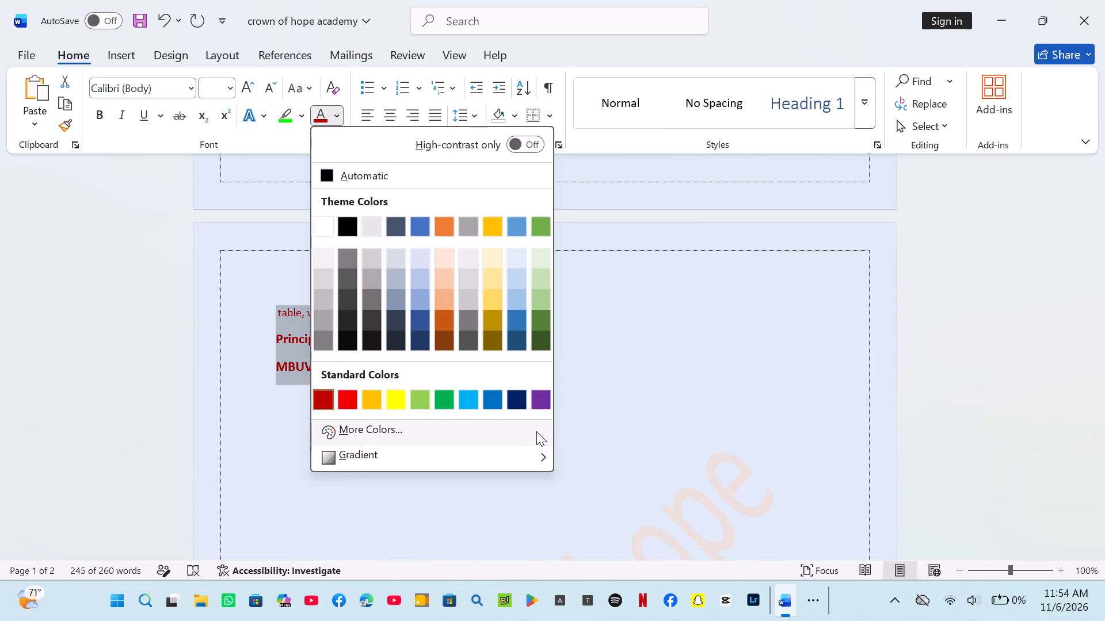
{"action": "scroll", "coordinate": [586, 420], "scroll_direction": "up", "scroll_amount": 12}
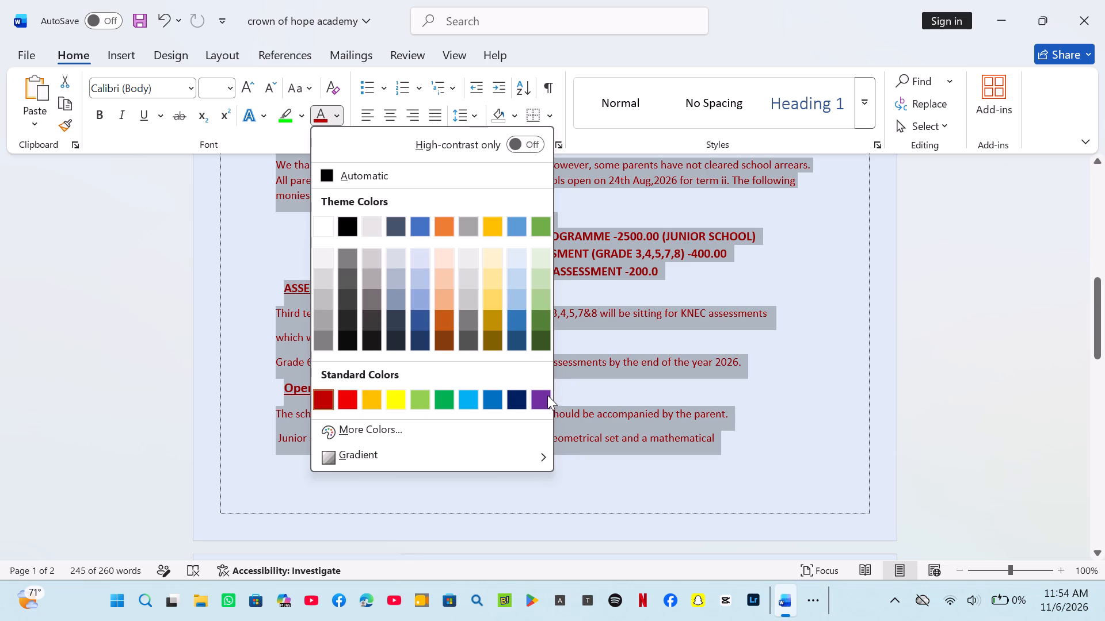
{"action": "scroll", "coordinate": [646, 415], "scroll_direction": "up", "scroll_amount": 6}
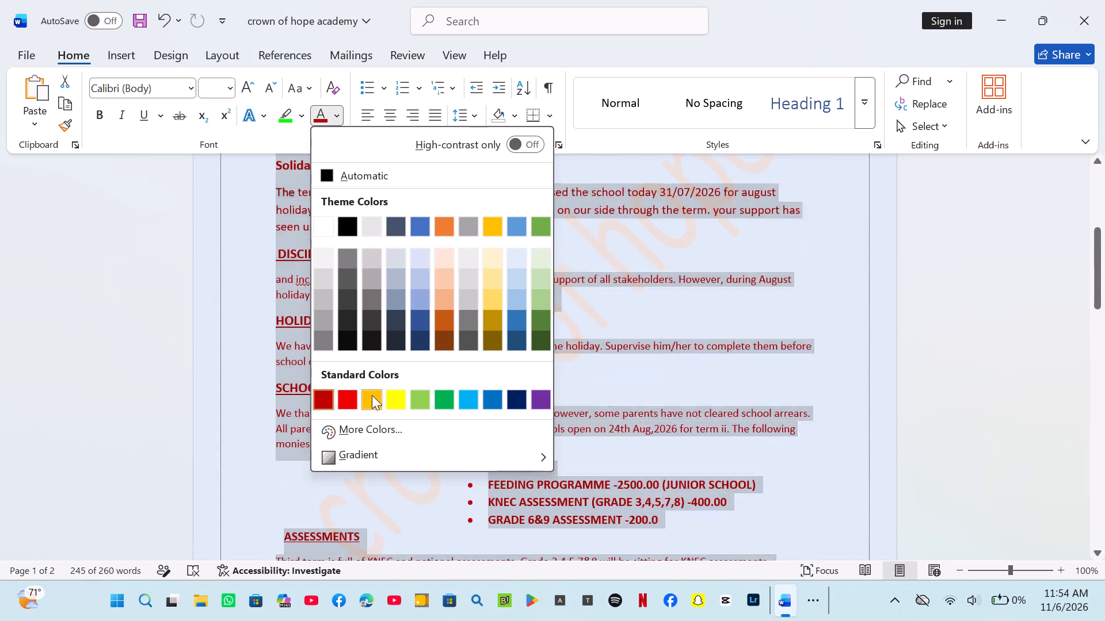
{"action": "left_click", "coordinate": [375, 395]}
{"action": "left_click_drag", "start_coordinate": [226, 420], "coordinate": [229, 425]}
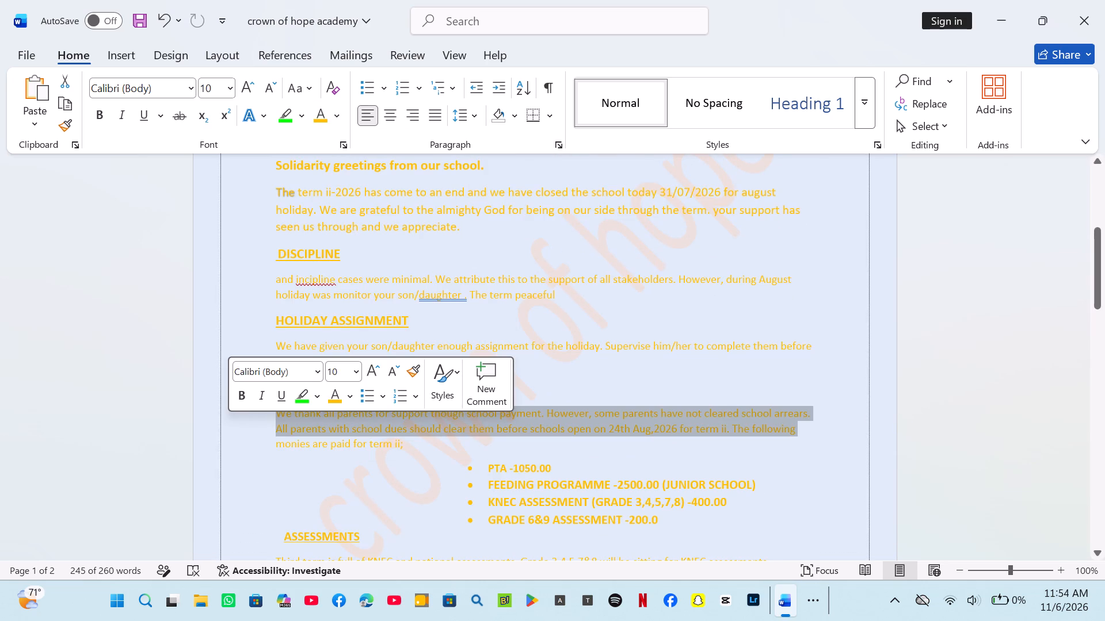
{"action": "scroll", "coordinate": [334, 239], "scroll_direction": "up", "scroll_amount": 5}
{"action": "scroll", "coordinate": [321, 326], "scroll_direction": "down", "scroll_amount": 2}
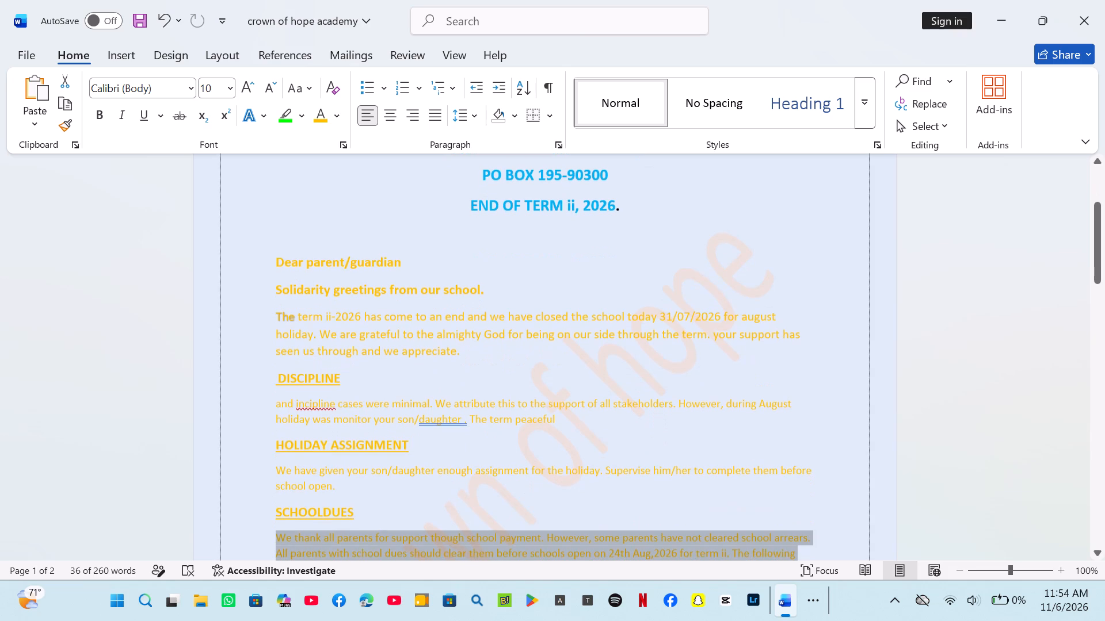
Set the font color to dark red for all letter text from "Dear parent/guardian" through the principal's name on the second page.
{"action": "left_click", "coordinate": [302, 257]}
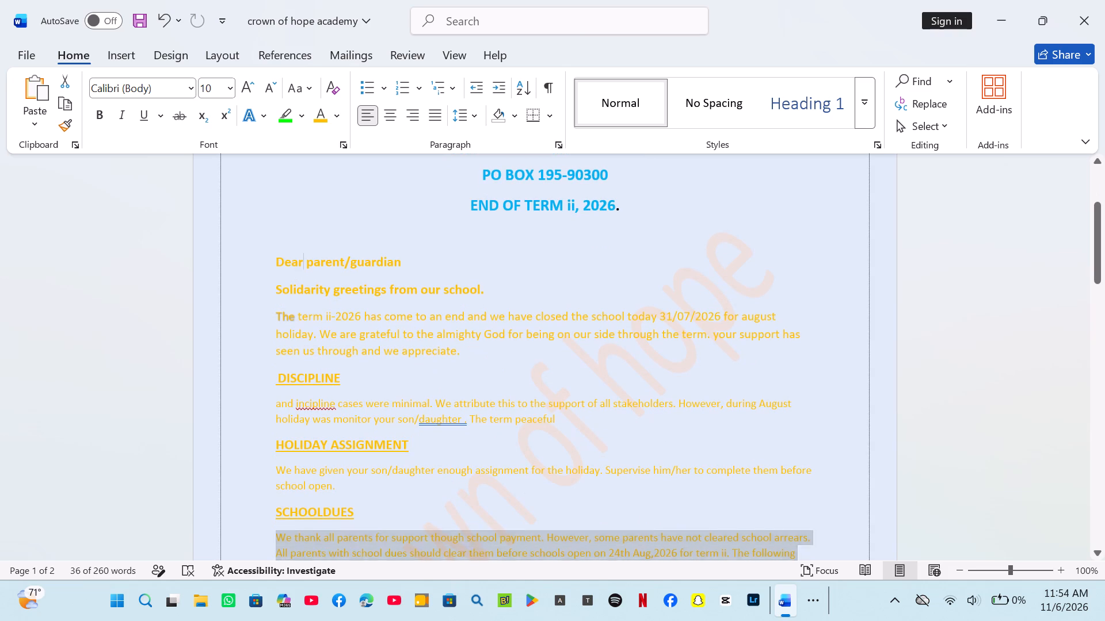
{"action": "left_click", "coordinate": [277, 257]}
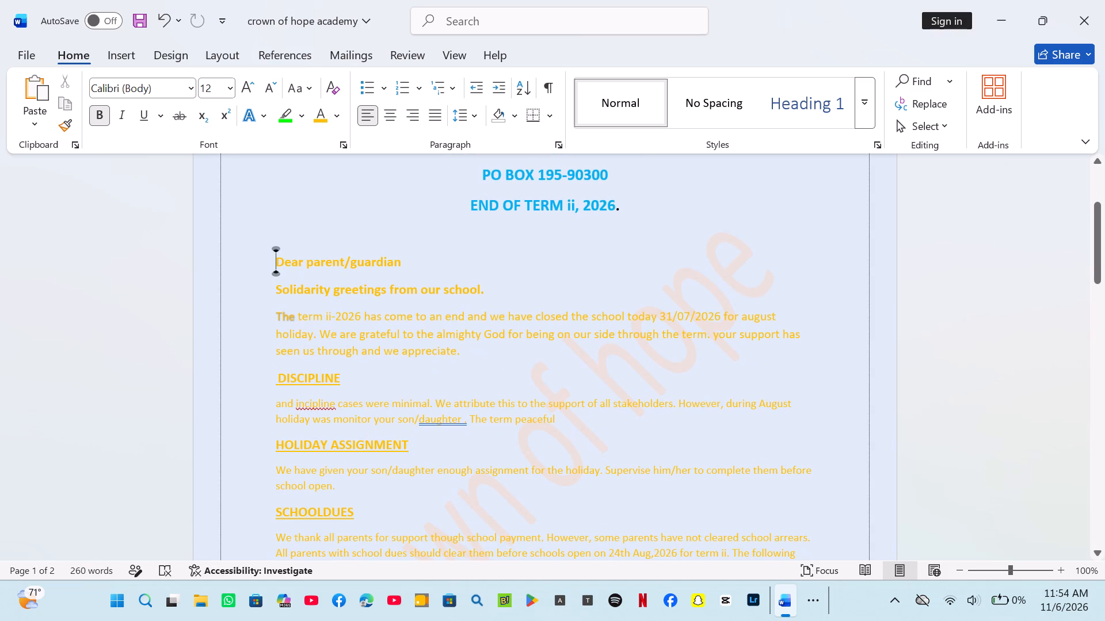
{"action": "left_click", "coordinate": [270, 262]}
{"action": "left_click_drag", "start_coordinate": [272, 268], "coordinate": [387, 327]}
{"action": "scroll", "coordinate": [387, 302], "scroll_direction": "down", "scroll_amount": 5}
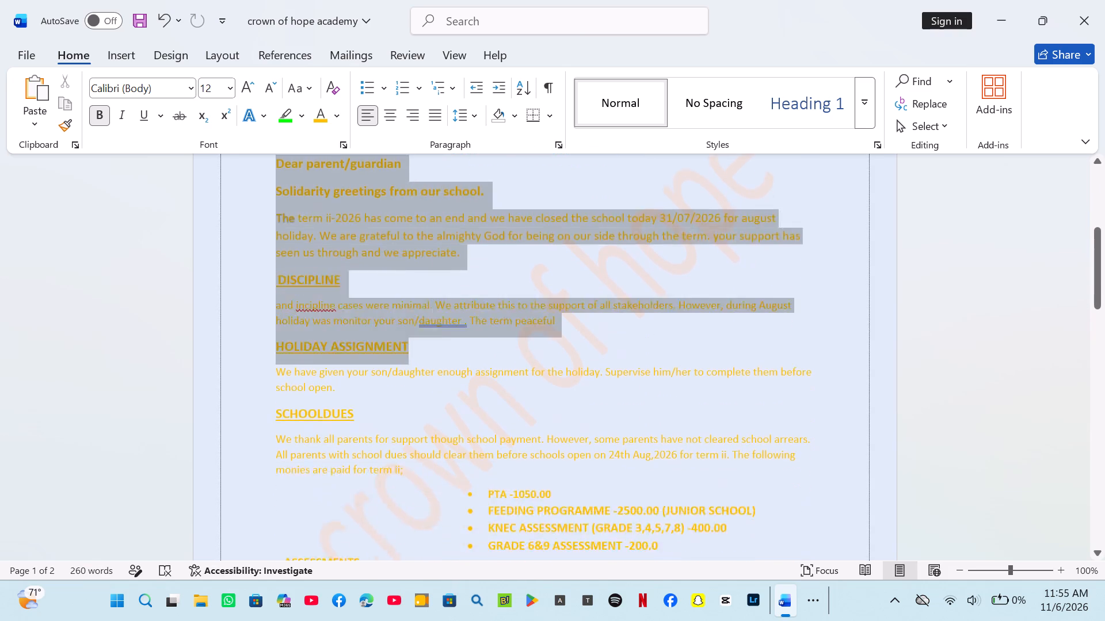
{"action": "left_click_drag", "start_coordinate": [387, 327], "coordinate": [402, 340]}
{"action": "scroll", "coordinate": [394, 331], "scroll_direction": "down", "scroll_amount": 13}
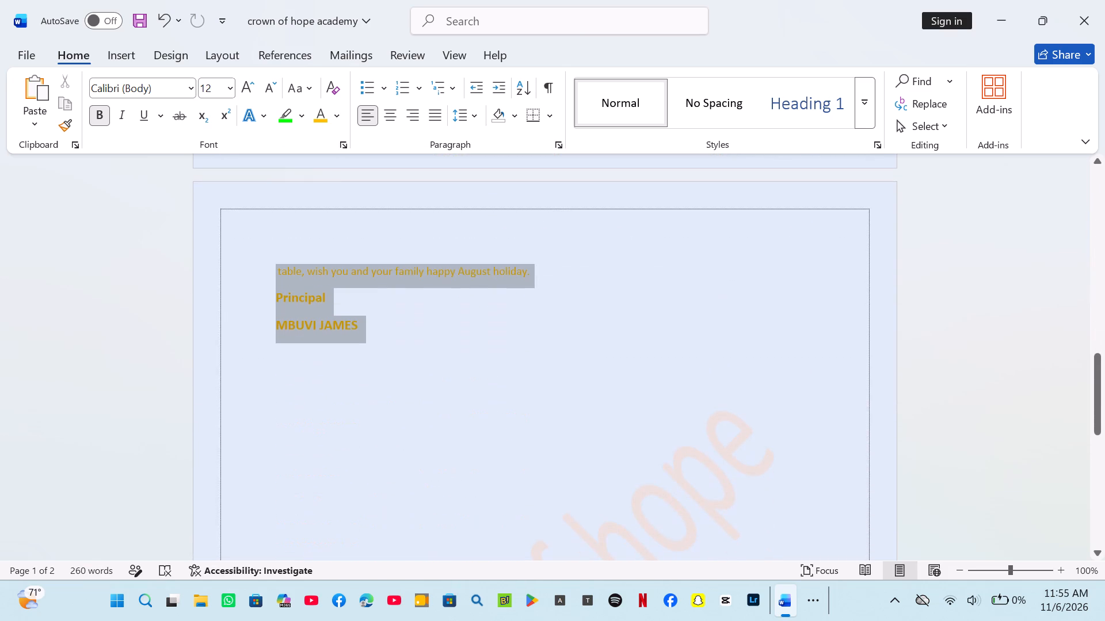
{"action": "left_click_drag", "start_coordinate": [402, 340], "coordinate": [405, 319]}
{"action": "left_click", "coordinate": [337, 122]}
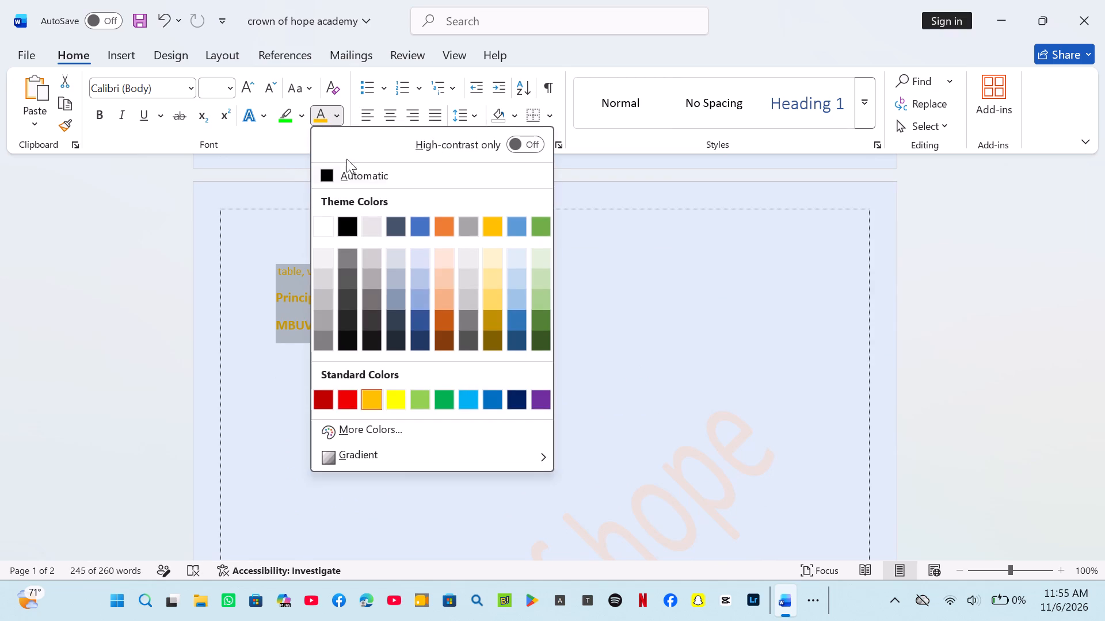
{"action": "left_click", "coordinate": [324, 399]}
{"action": "scroll", "coordinate": [318, 386], "scroll_direction": "up", "scroll_amount": 2}
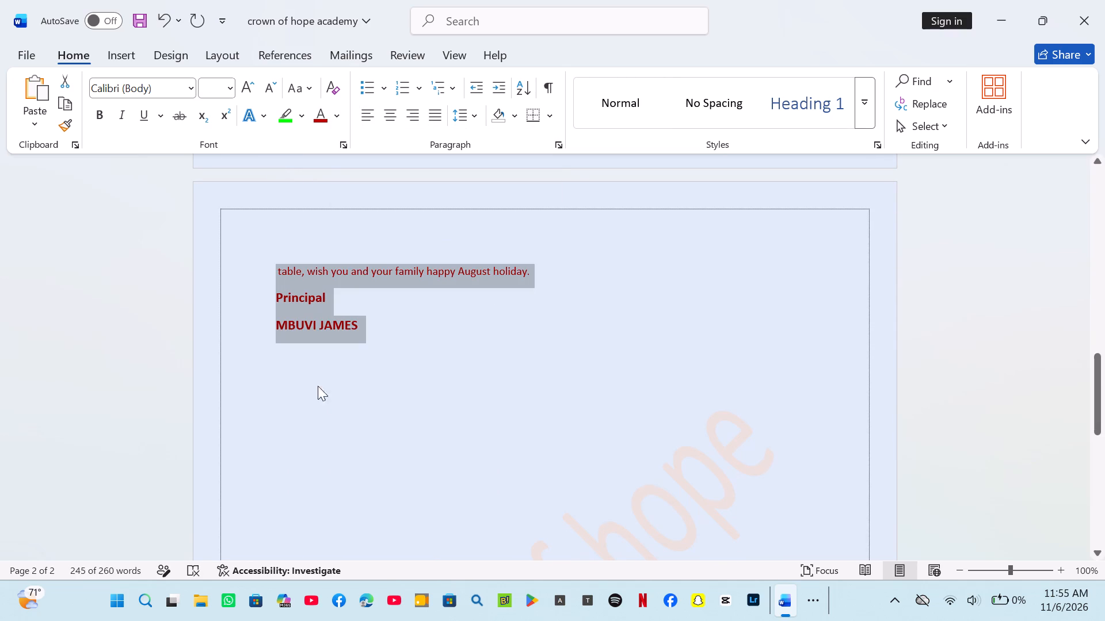
{"action": "scroll", "coordinate": [318, 386], "scroll_direction": "up", "scroll_amount": 18}
{"action": "scroll", "coordinate": [308, 356], "scroll_direction": "up", "scroll_amount": 6}
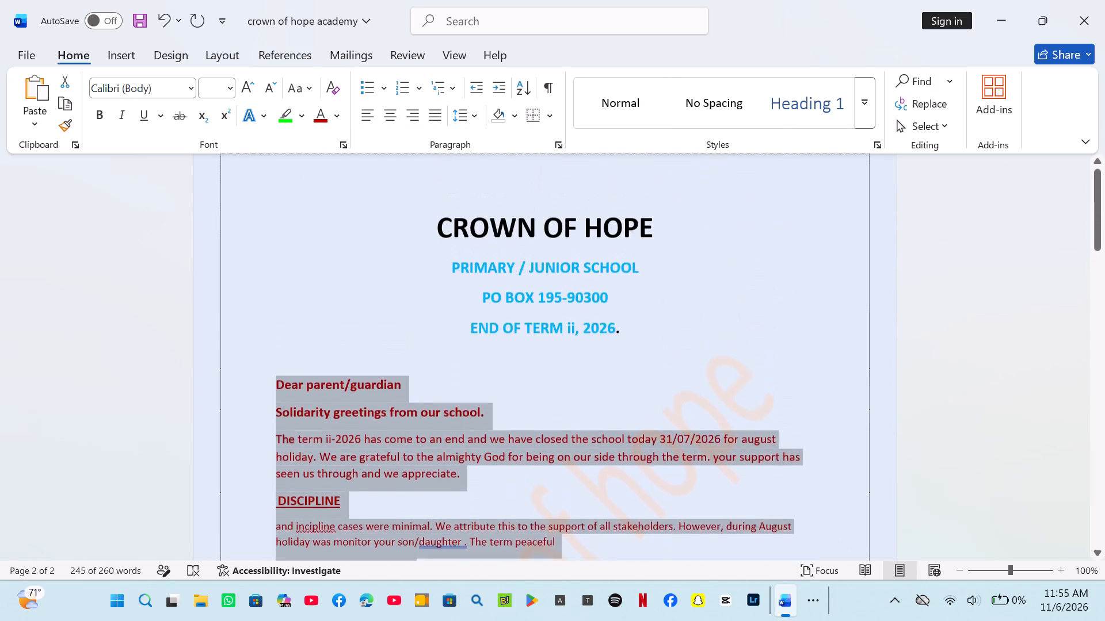
{"action": "left_click", "coordinate": [309, 355]}
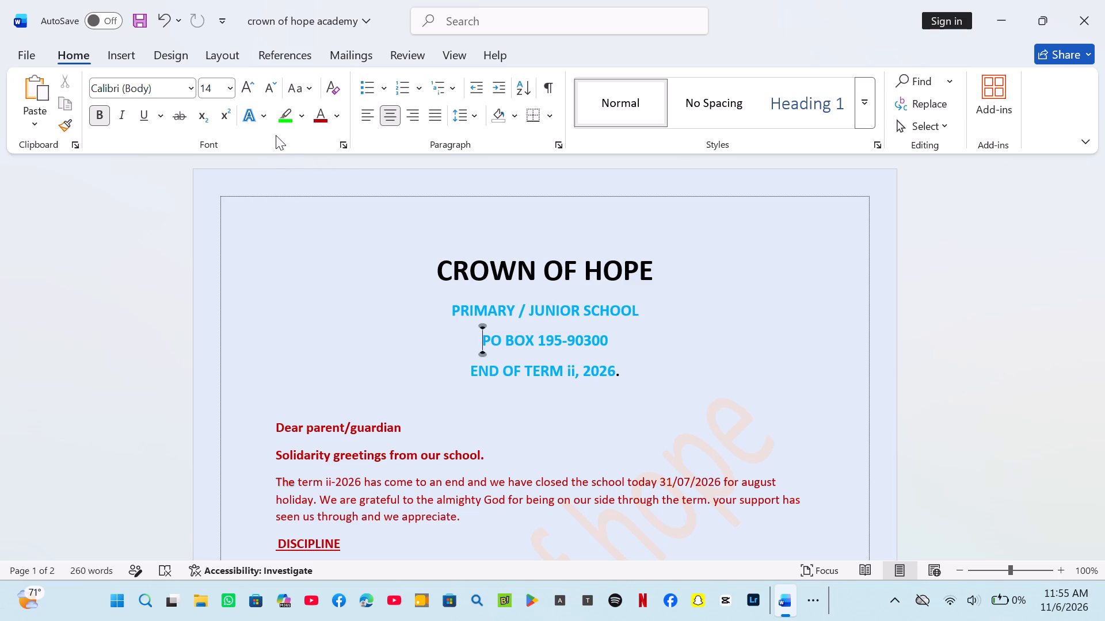
Set the text highlight to No Color and apply it across the title "CROWN OF HOPE".
{"action": "left_click", "coordinate": [285, 130]}
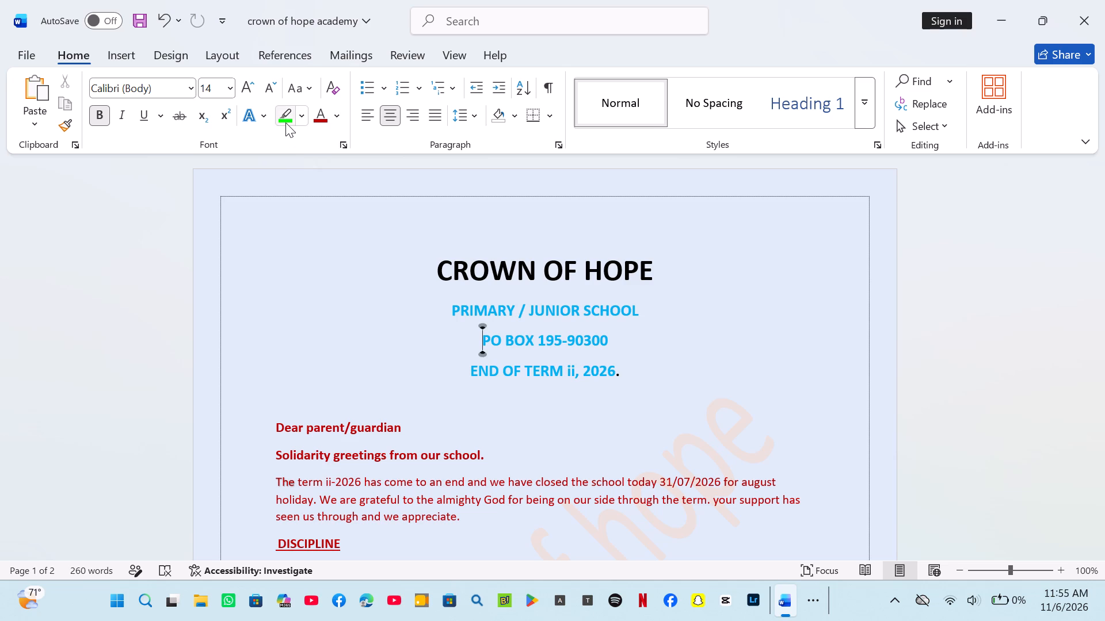
{"action": "left_click", "coordinate": [285, 117]}
{"action": "left_click", "coordinate": [285, 117]}
{"action": "left_click", "coordinate": [304, 116]}
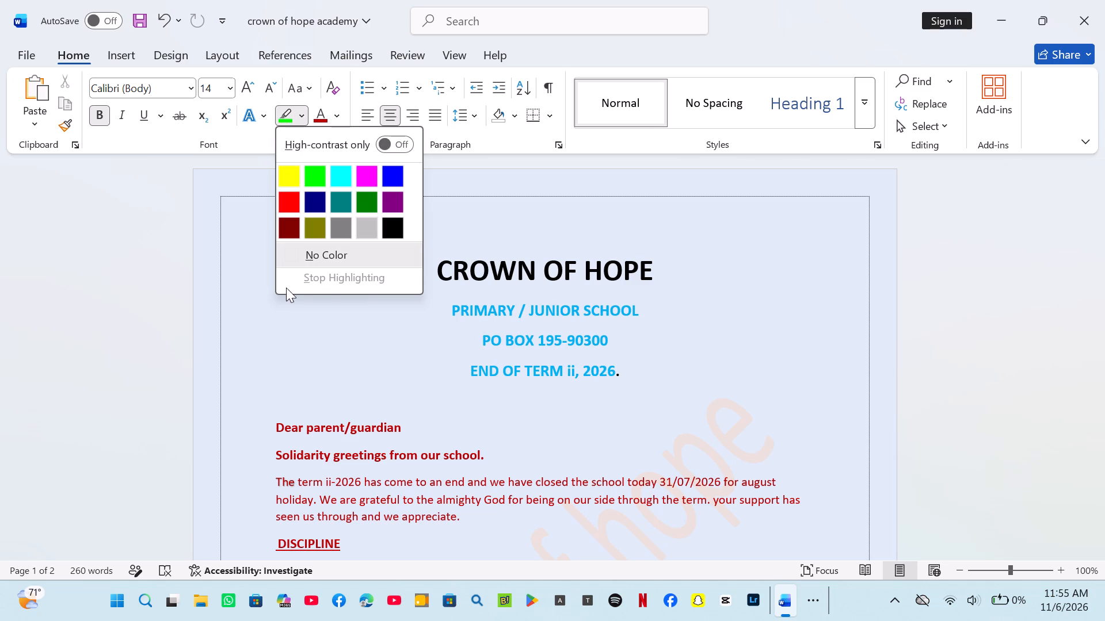
{"action": "left_click", "coordinate": [304, 258]}
{"action": "left_click", "coordinate": [306, 257]}
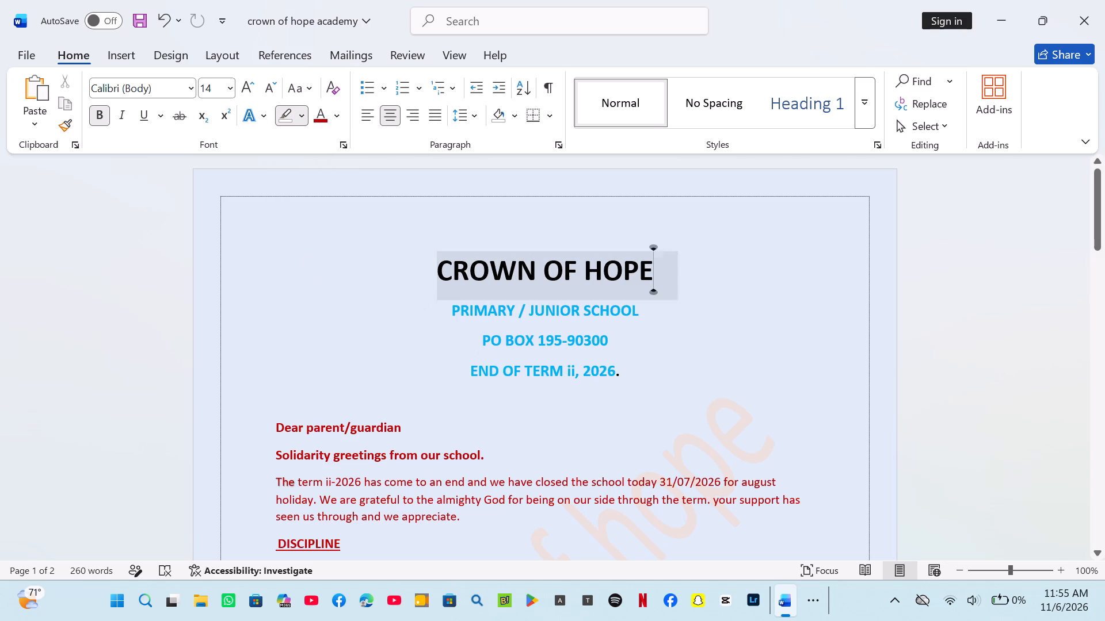
{"action": "left_click_drag", "start_coordinate": [426, 264], "coordinate": [441, 273]}
{"action": "left_click", "coordinate": [436, 269]}
{"action": "left_click_drag", "start_coordinate": [432, 268], "coordinate": [438, 268]}
{"action": "left_click_drag", "start_coordinate": [438, 269], "coordinate": [496, 265]}
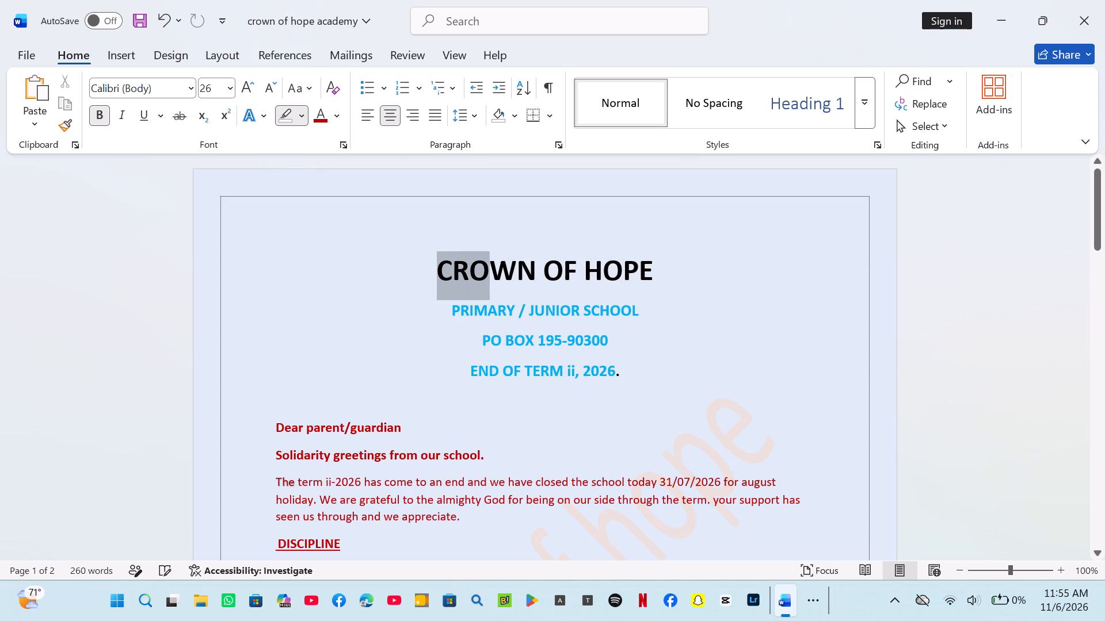
{"action": "left_click_drag", "start_coordinate": [496, 265], "coordinate": [648, 280]}
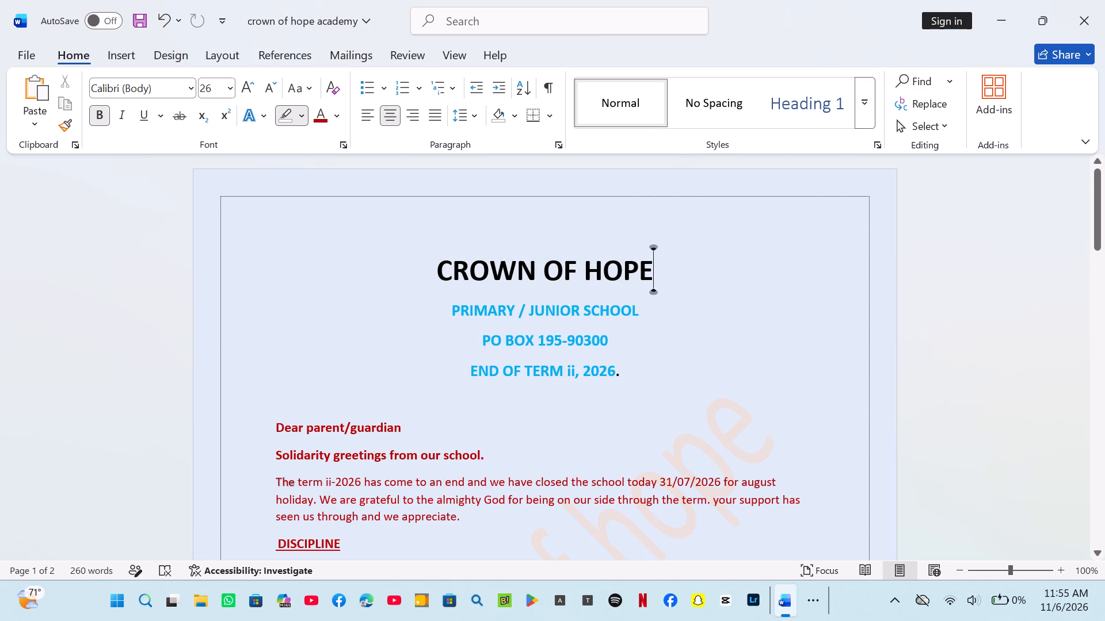
{"action": "left_click_drag", "start_coordinate": [442, 269], "coordinate": [621, 248]}
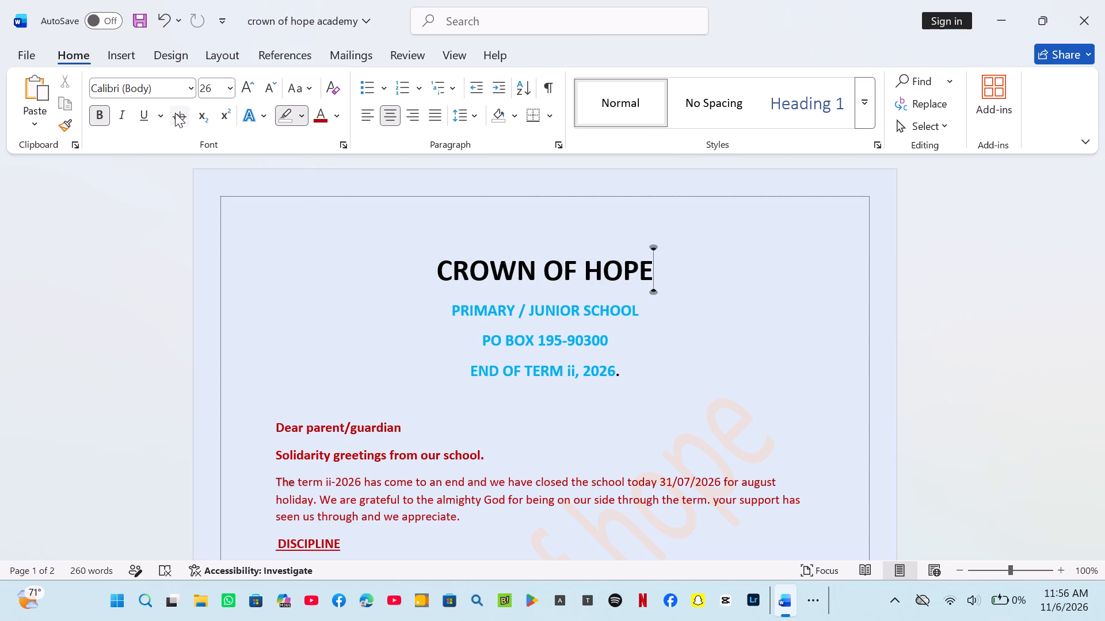
{"action": "left_click", "coordinate": [101, 121]}
Examine the style, numbering and bullet options for the title "CROWN OF HOPE".
{"action": "left_click_drag", "start_coordinate": [431, 269], "coordinate": [558, 260]}
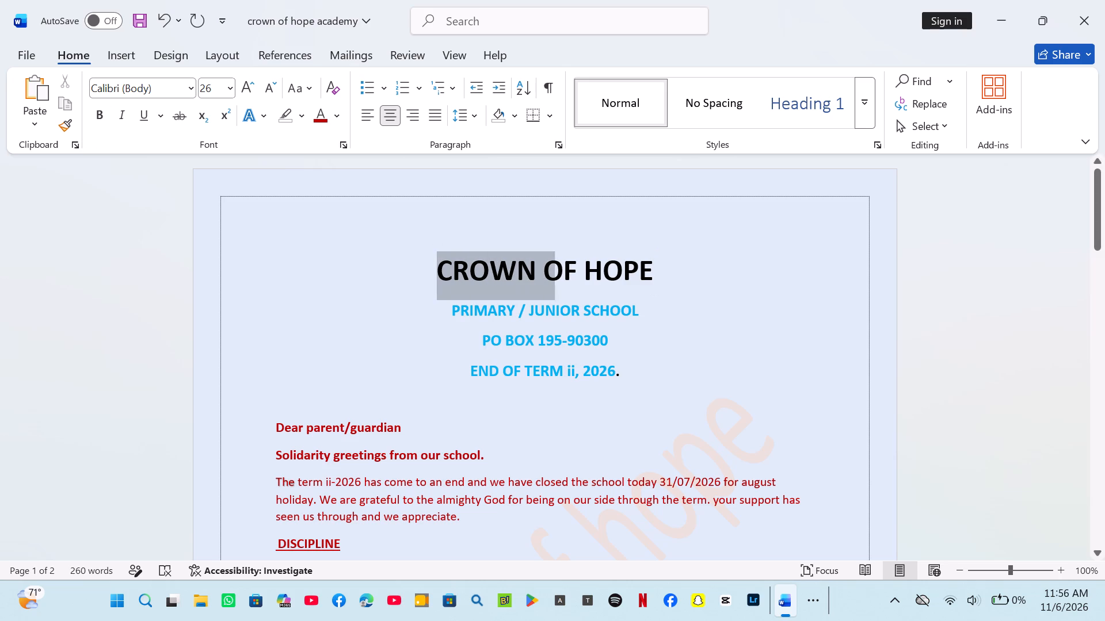
{"action": "left_click_drag", "start_coordinate": [558, 260], "coordinate": [619, 259]}
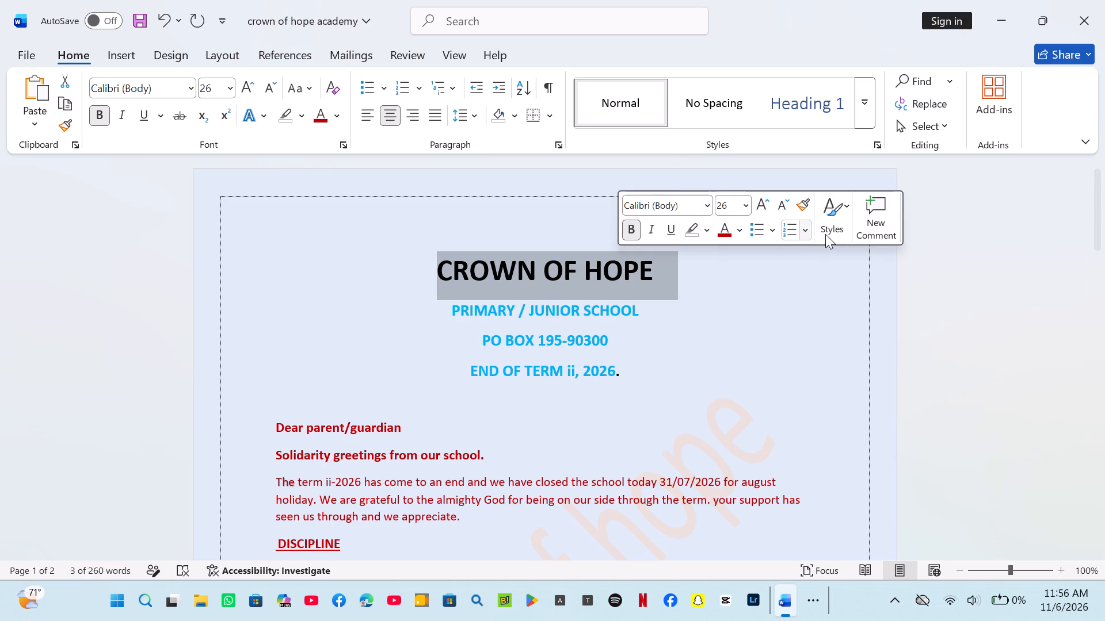
{"action": "left_click", "coordinate": [849, 210]}
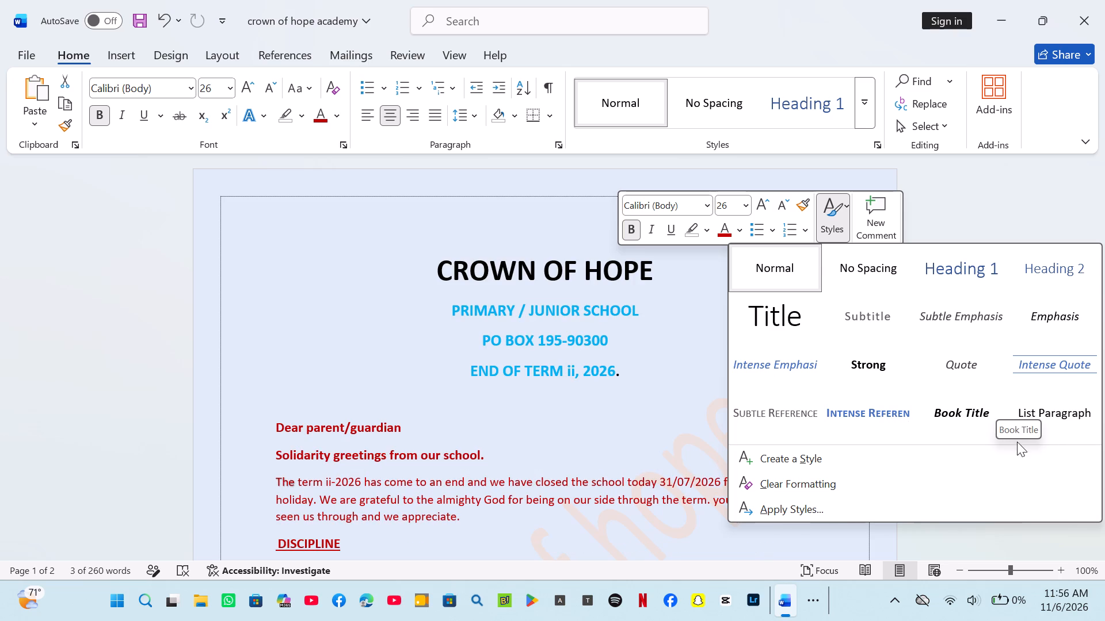
{"action": "scroll", "coordinate": [1024, 424], "scroll_direction": "down", "scroll_amount": 4}
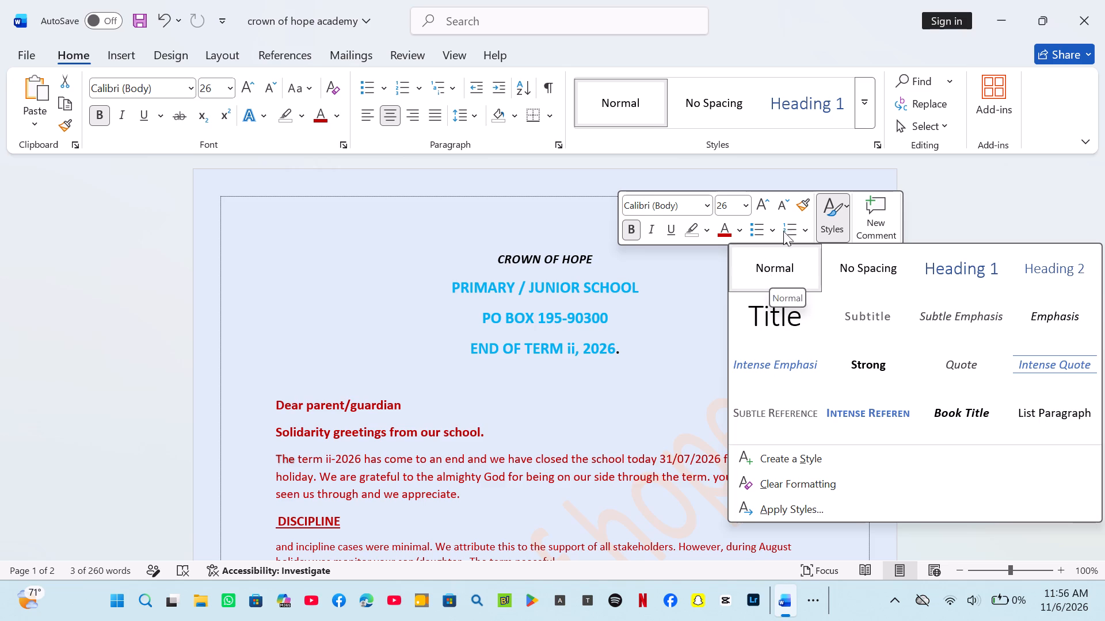
{"action": "left_click", "coordinate": [805, 230]}
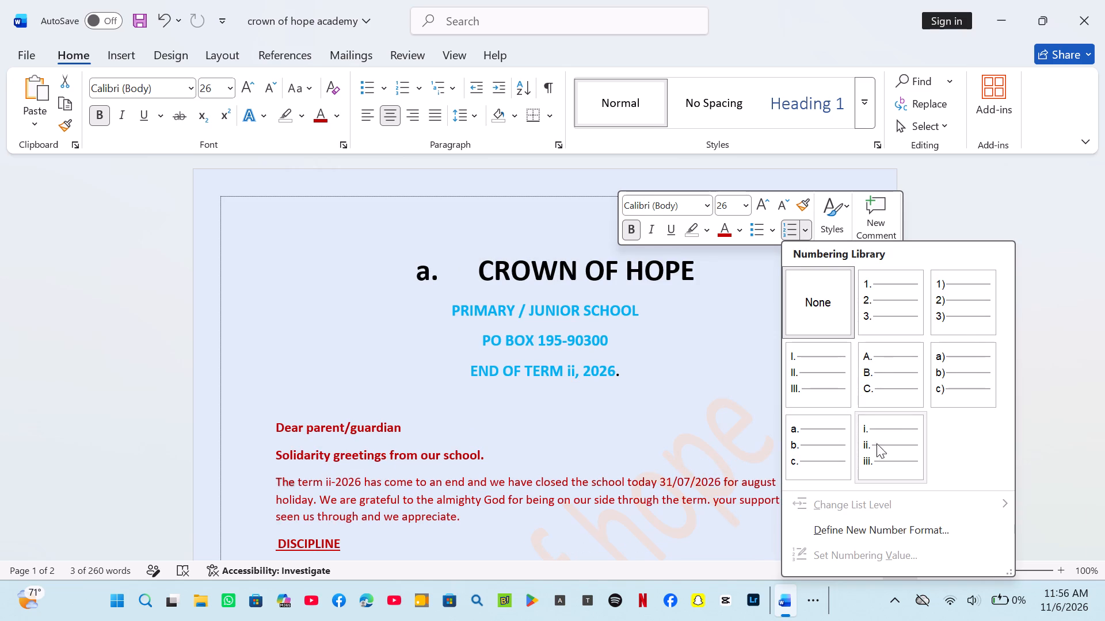
{"action": "scroll", "coordinate": [890, 443], "scroll_direction": "down", "scroll_amount": 2}
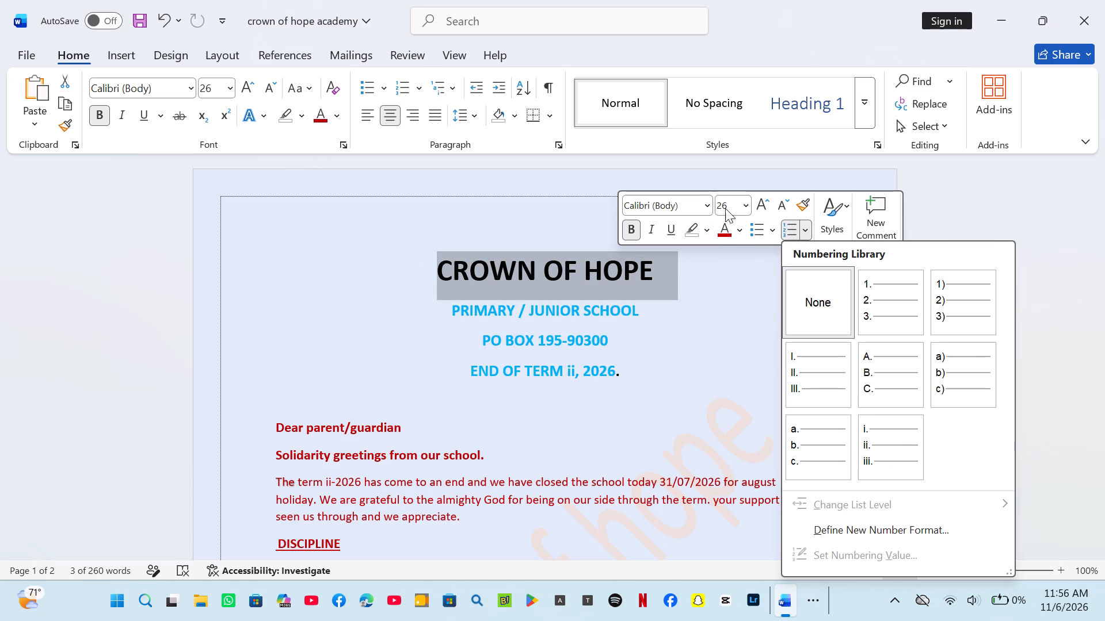
{"action": "left_click", "coordinate": [774, 218]}
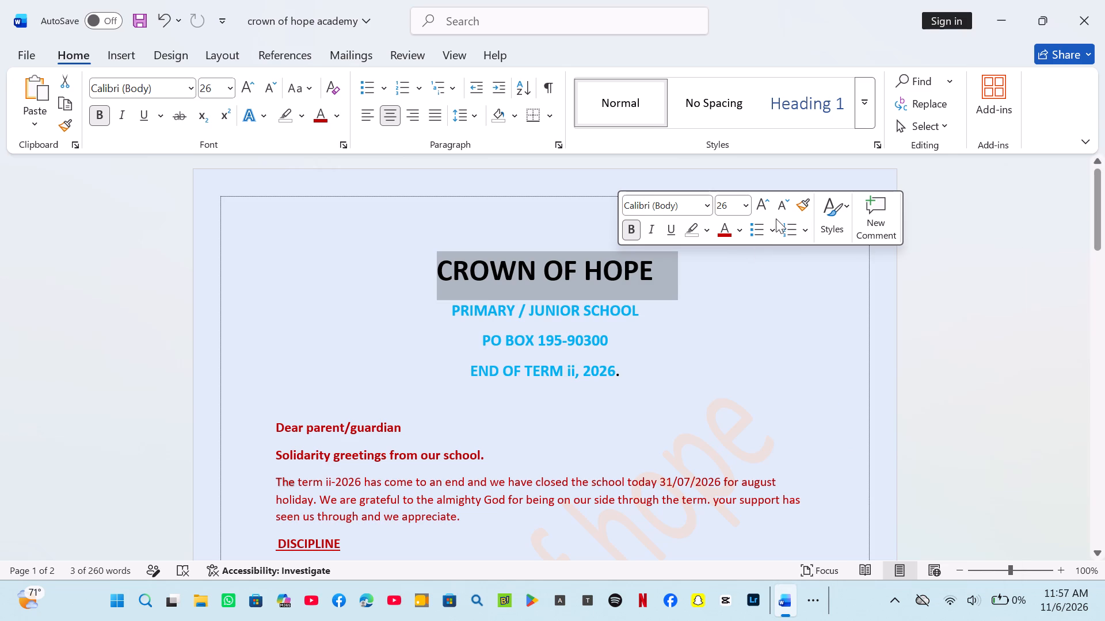
{"action": "left_click", "coordinate": [772, 233]}
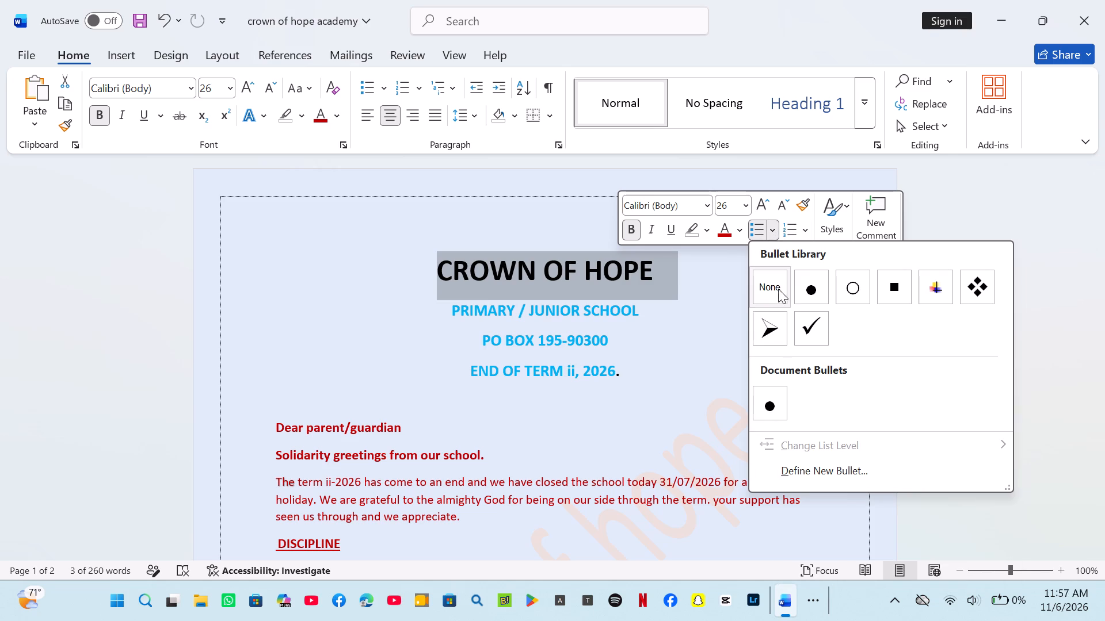
{"action": "left_click", "coordinate": [710, 321]}
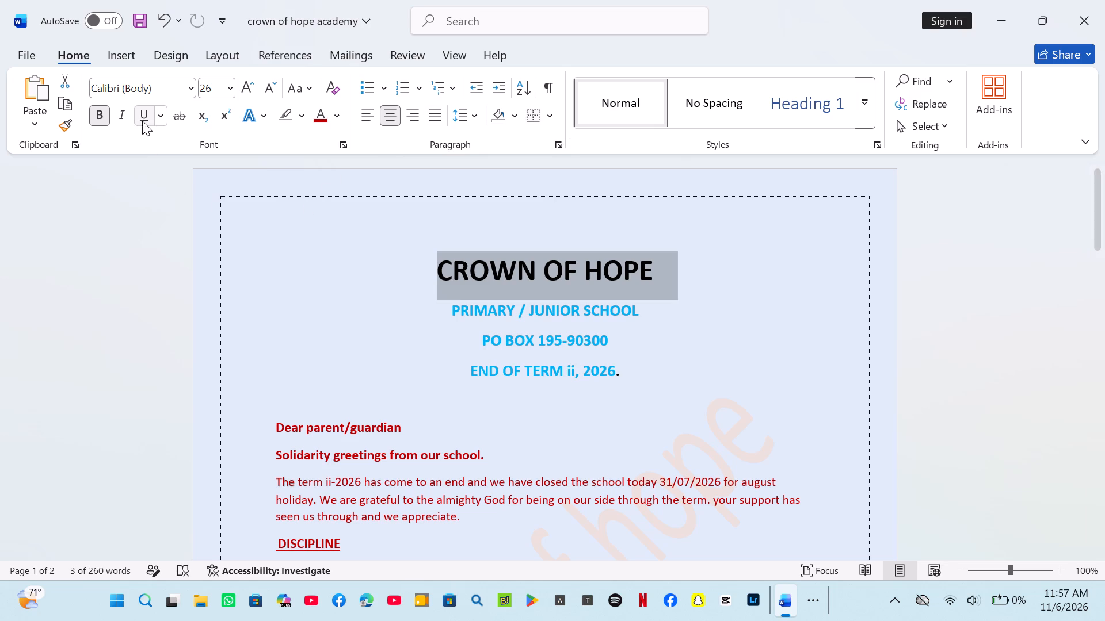
Set the font of the title "CROWN OF HOPE" to Goudy Stout.
{"action": "left_click", "coordinate": [196, 89]}
{"action": "left_click", "coordinate": [188, 94]}
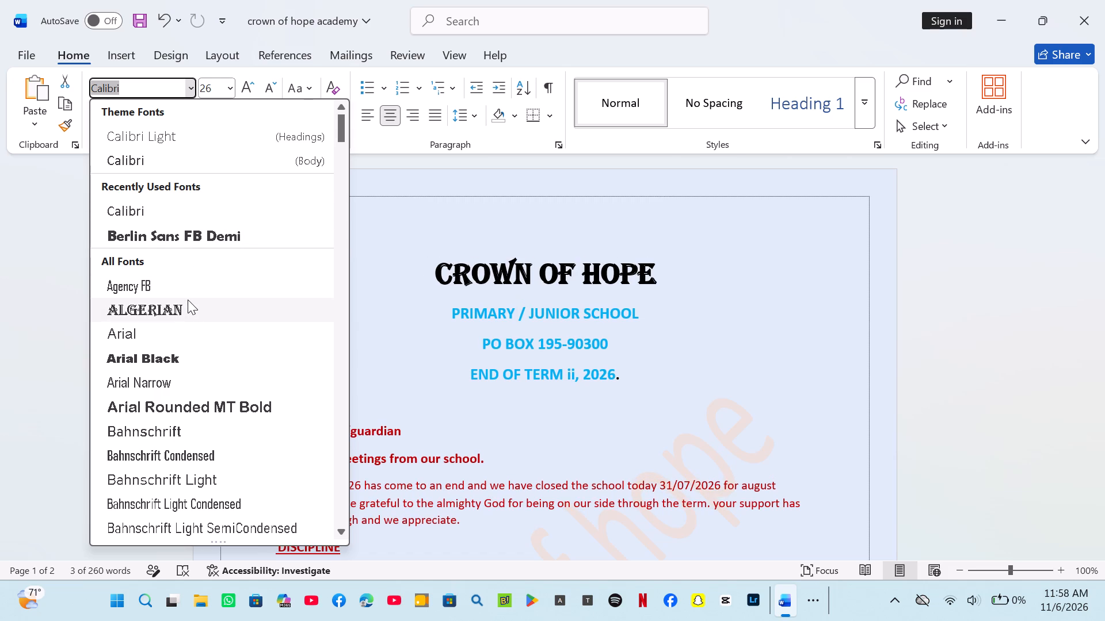
{"action": "scroll", "coordinate": [187, 301], "scroll_direction": "down", "scroll_amount": 3}
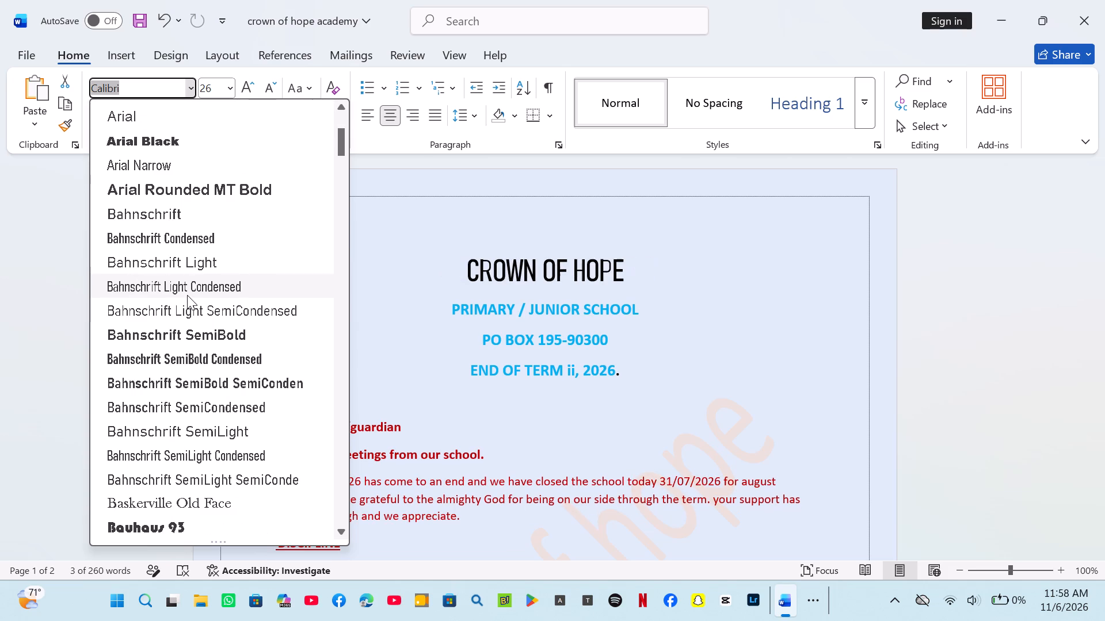
{"action": "scroll", "coordinate": [187, 295], "scroll_direction": "down", "scroll_amount": 3}
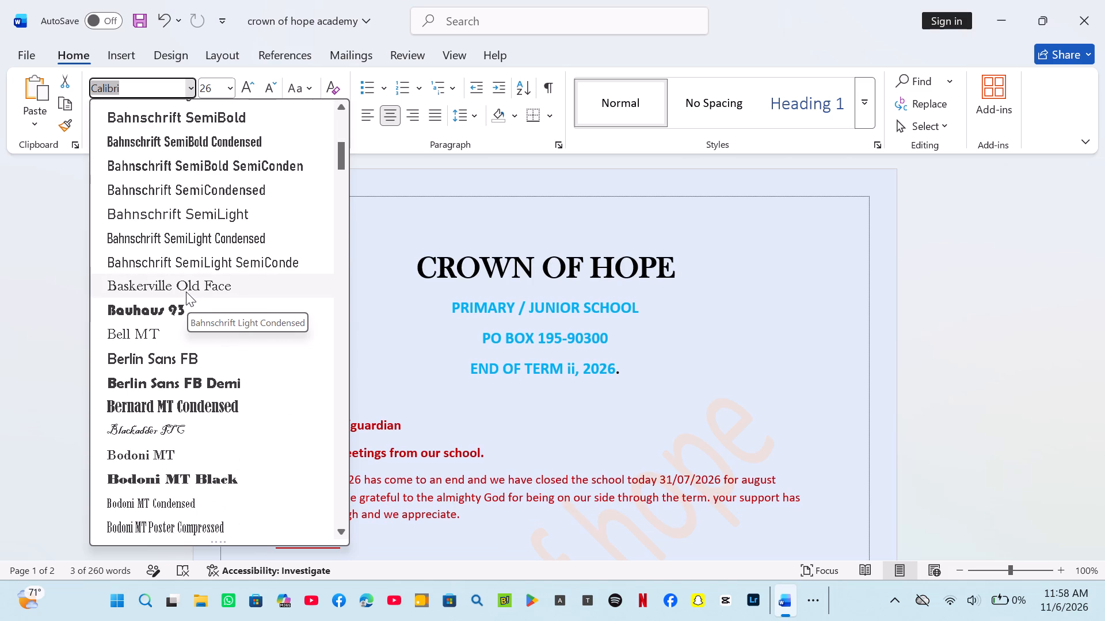
{"action": "scroll", "coordinate": [186, 292], "scroll_direction": "down", "scroll_amount": 2}
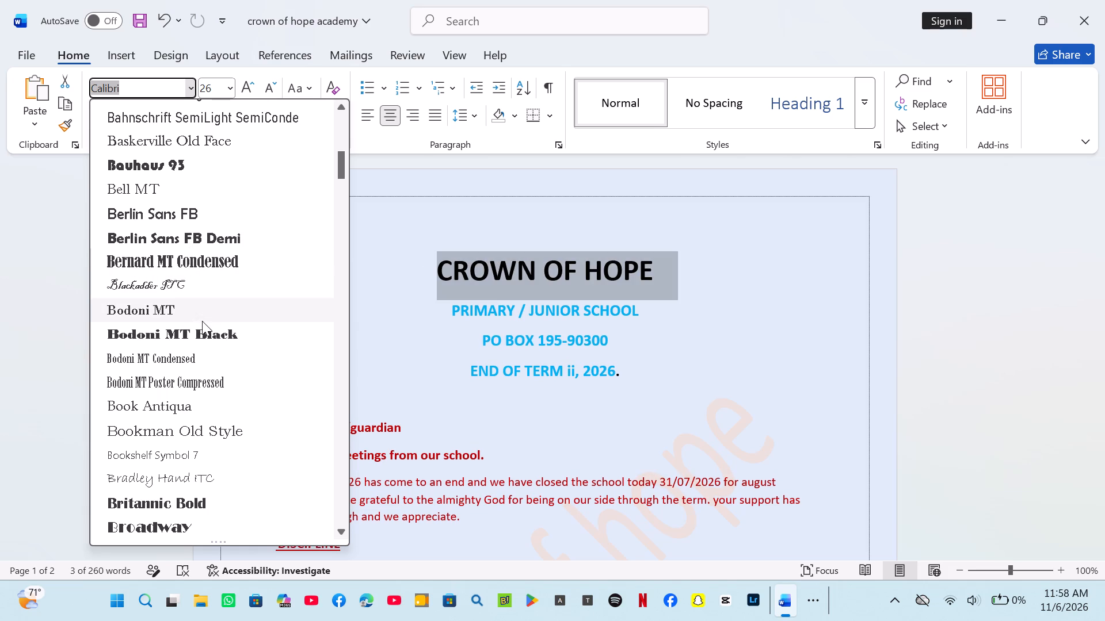
{"action": "scroll", "coordinate": [197, 346], "scroll_direction": "down", "scroll_amount": 3}
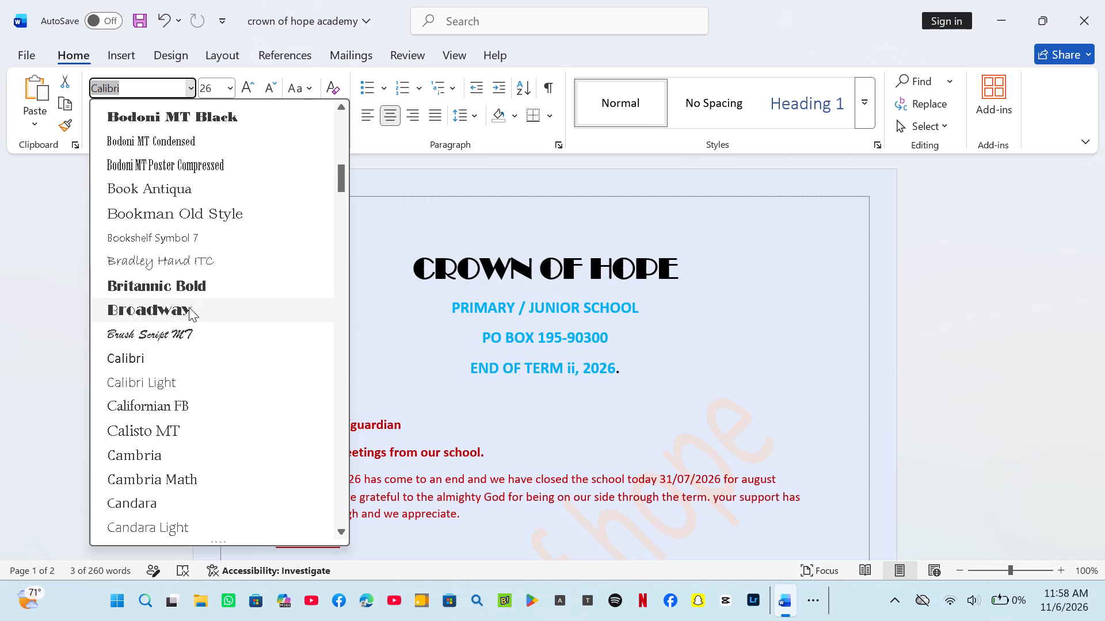
{"action": "scroll", "coordinate": [186, 299], "scroll_direction": "down", "scroll_amount": 5}
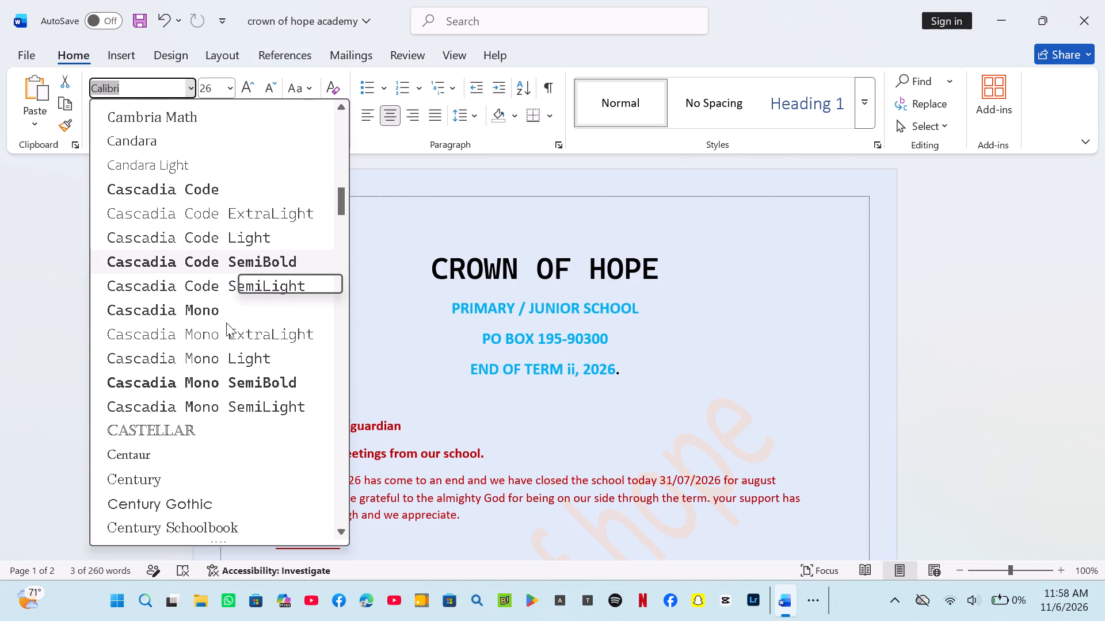
{"action": "scroll", "coordinate": [224, 324], "scroll_direction": "down", "scroll_amount": 1}
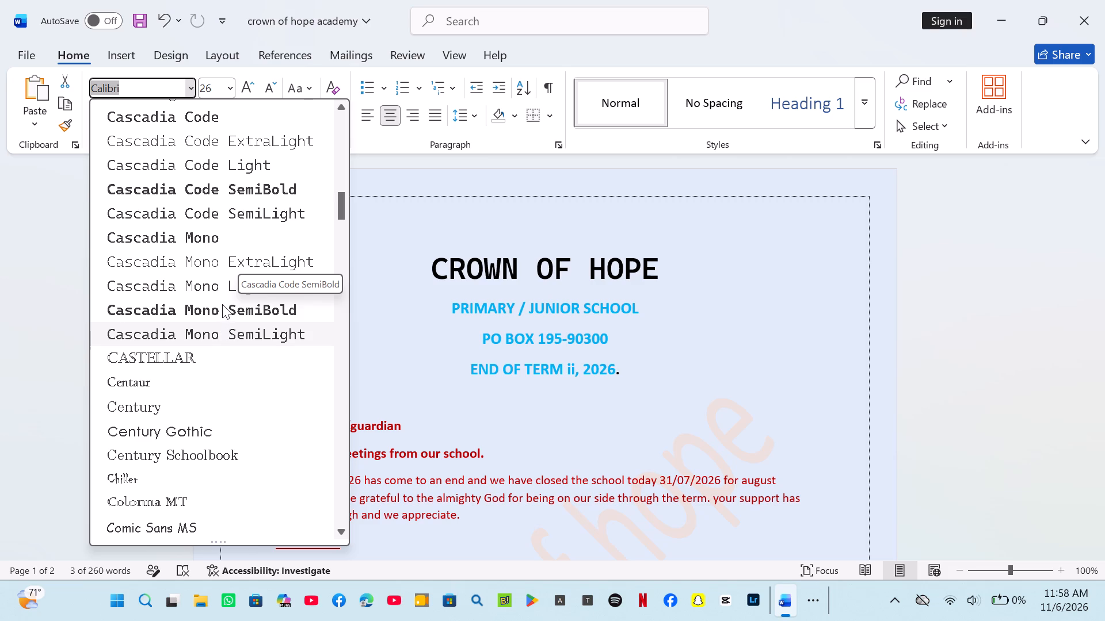
{"action": "scroll", "coordinate": [227, 300], "scroll_direction": "down", "scroll_amount": 4}
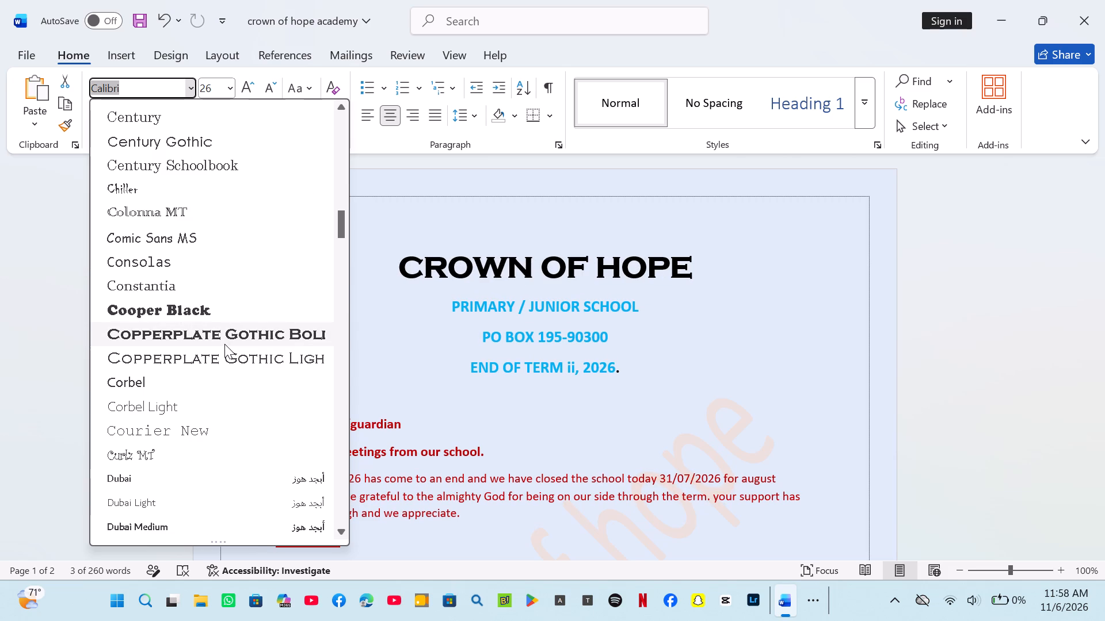
{"action": "scroll", "coordinate": [224, 344], "scroll_direction": "down", "scroll_amount": 4}
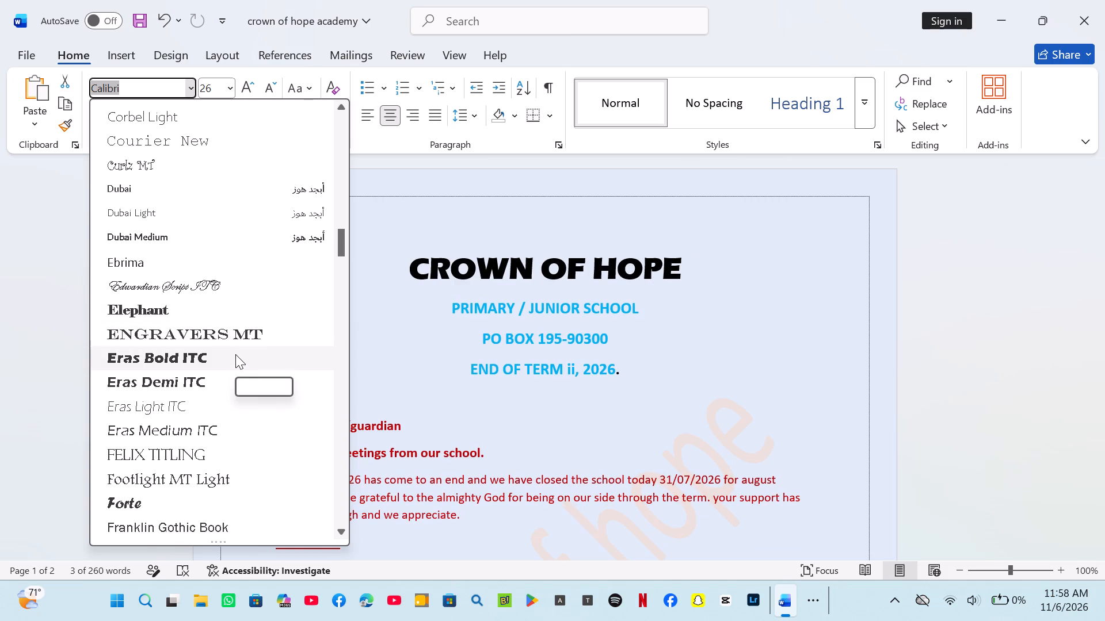
{"action": "scroll", "coordinate": [236, 353], "scroll_direction": "down", "scroll_amount": 4}
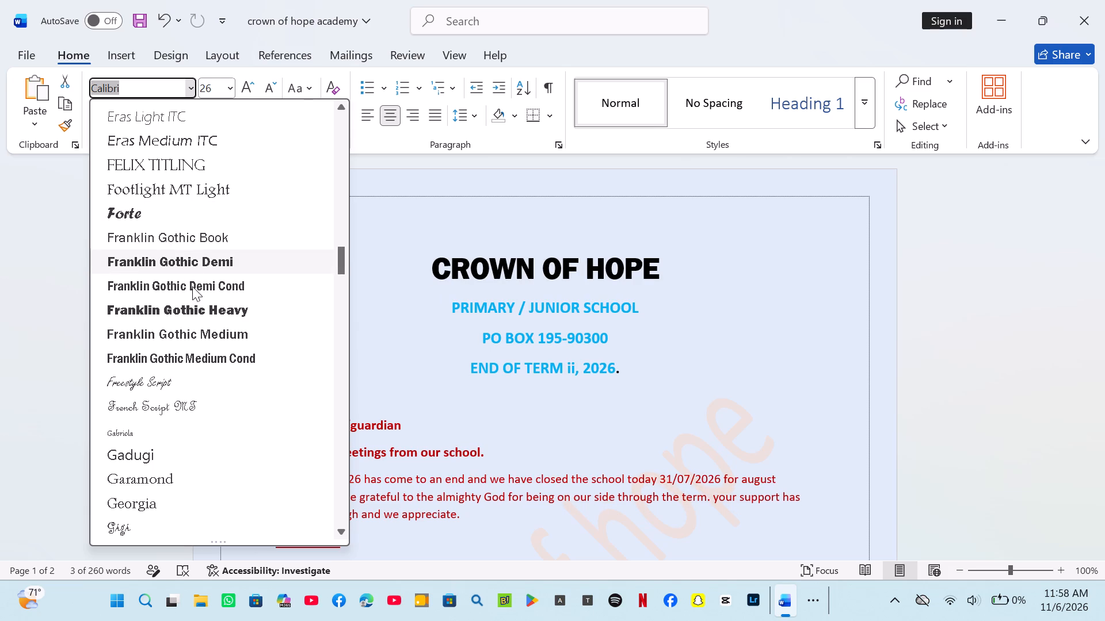
{"action": "scroll", "coordinate": [199, 316], "scroll_direction": "down", "scroll_amount": 2}
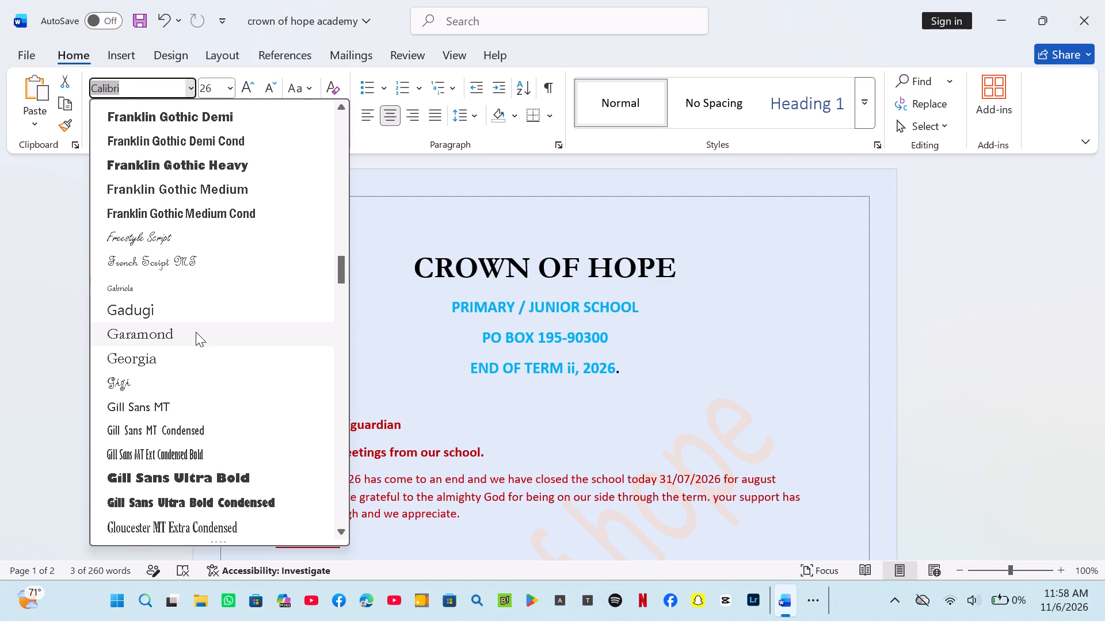
{"action": "scroll", "coordinate": [186, 424], "scroll_direction": "down", "scroll_amount": 2}
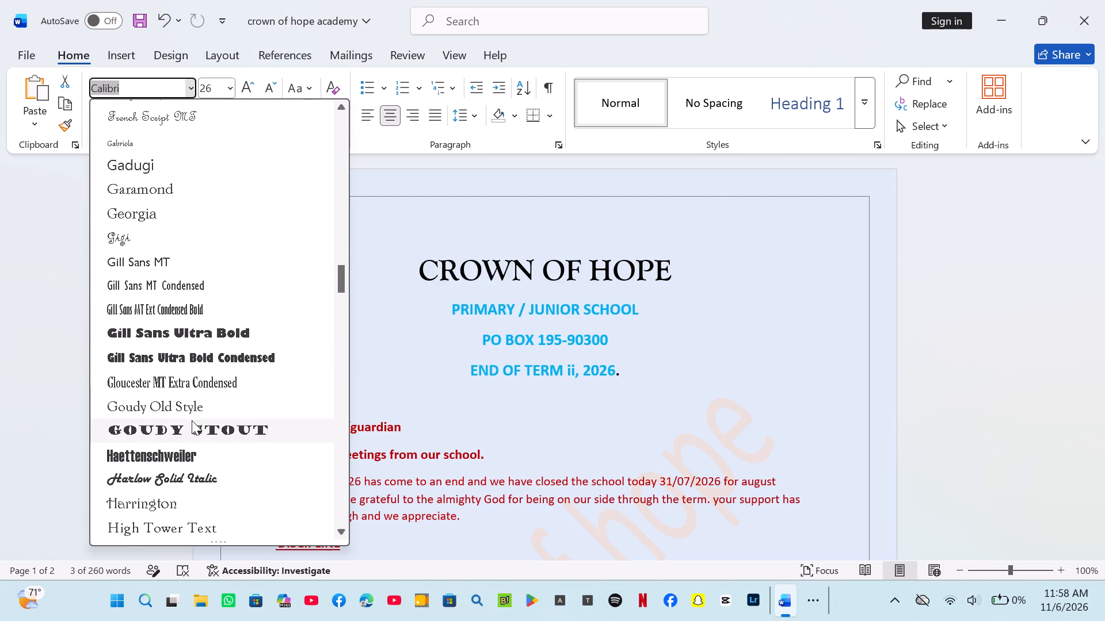
{"action": "left_click", "coordinate": [190, 436]}
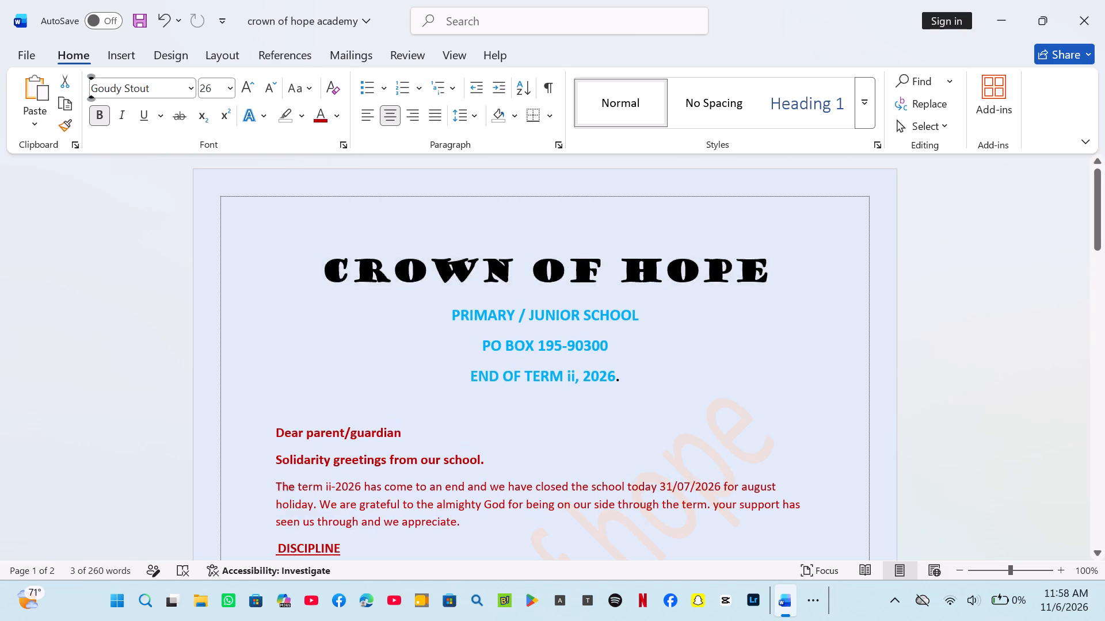
{"action": "double_click", "coordinate": [307, 306]}
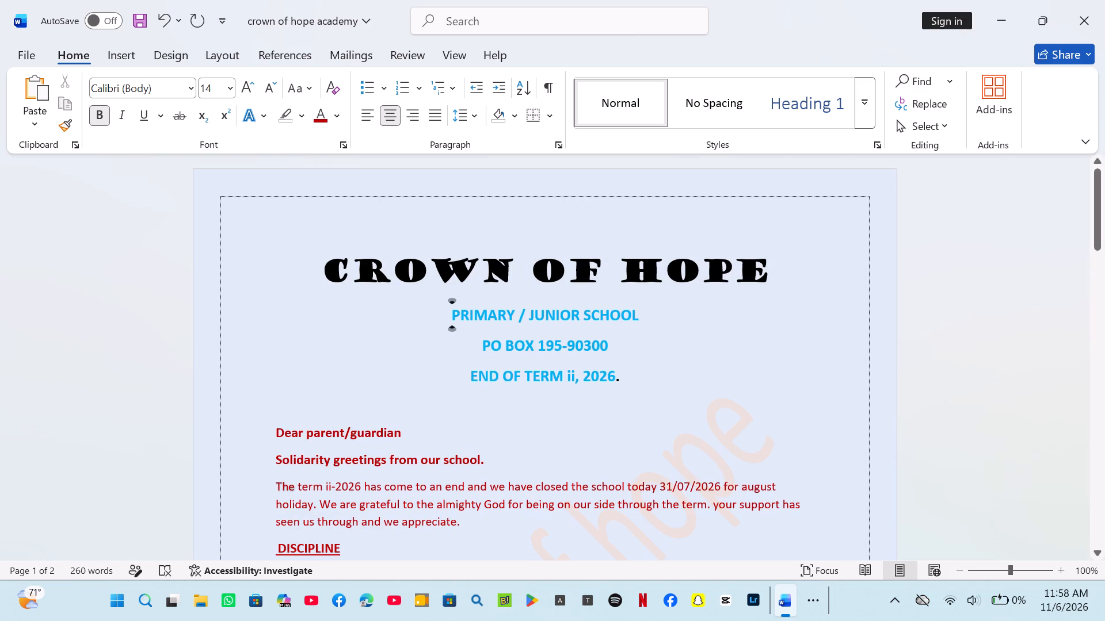
Look over the formatting of the whole letter across both pages, returning to the title.
{"action": "scroll", "coordinate": [270, 352], "scroll_direction": "down", "scroll_amount": 19}
{"action": "scroll", "coordinate": [266, 339], "scroll_direction": "down", "scroll_amount": 6}
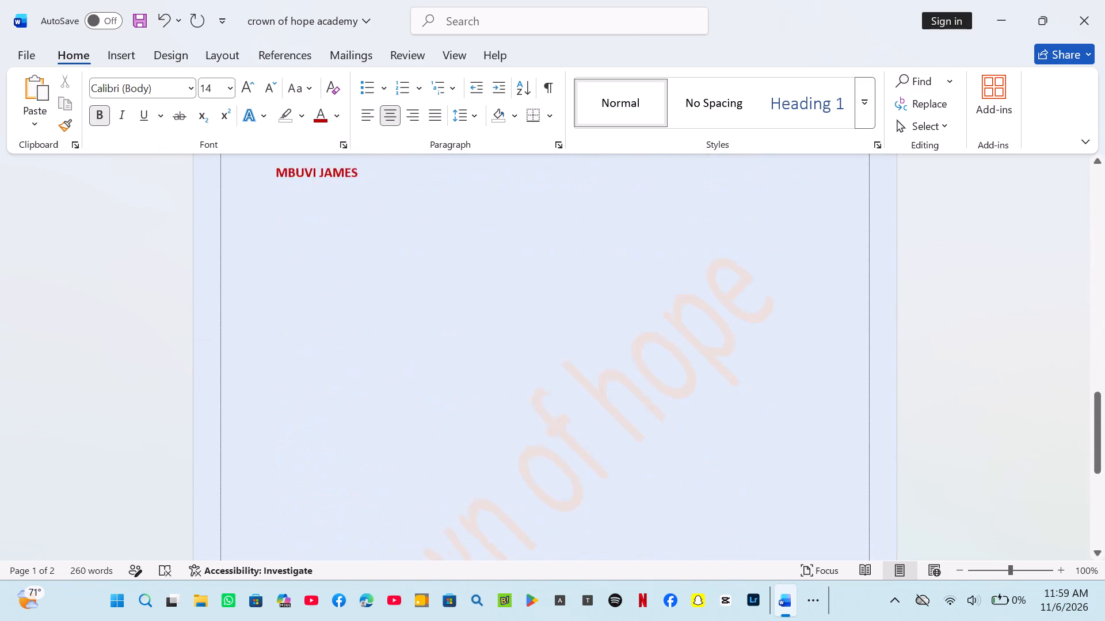
{"action": "scroll", "coordinate": [266, 339], "scroll_direction": "down", "scroll_amount": 3}
{"action": "scroll", "coordinate": [266, 339], "scroll_direction": "up", "scroll_amount": 17}
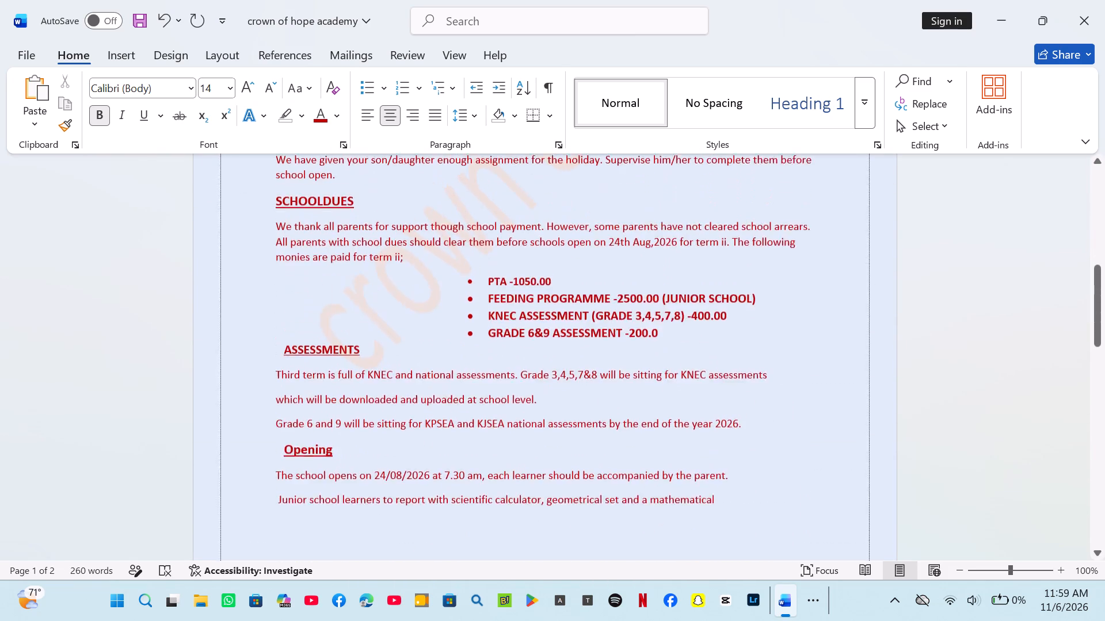
{"action": "scroll", "coordinate": [266, 339], "scroll_direction": "up", "scroll_amount": 14}
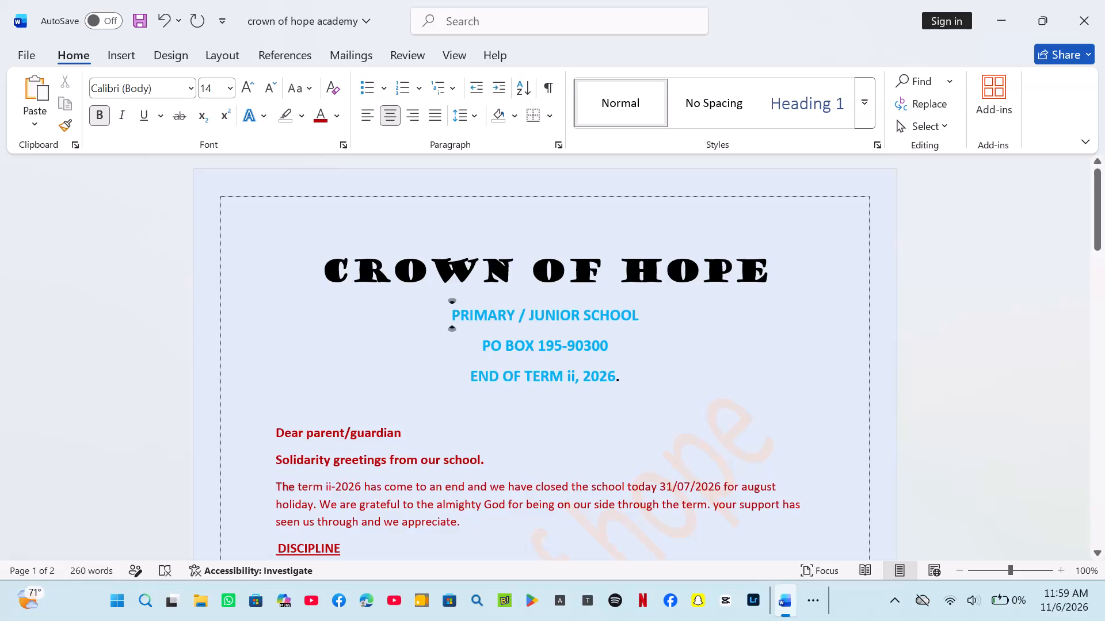
{"action": "scroll", "coordinate": [269, 324], "scroll_direction": "up", "scroll_amount": 4}
Apply the No Spacing style to the "PRIMARY / JUNIOR SCHOOL" line, replacing it with the Normal style.
{"action": "left_click", "coordinate": [707, 120]}
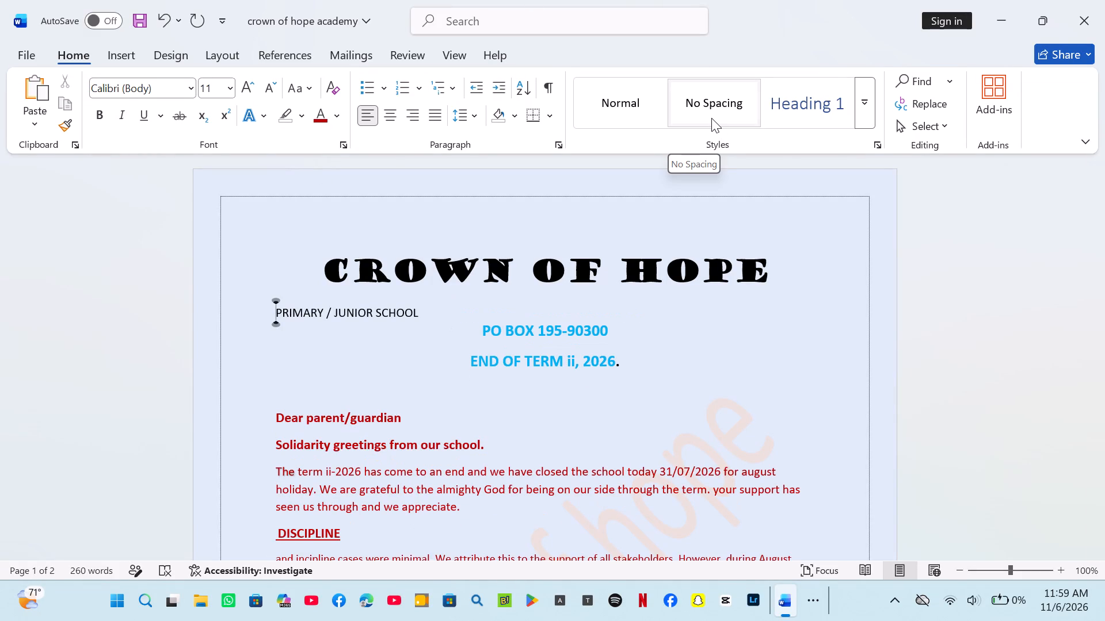
{"action": "left_click", "coordinate": [711, 118]}
{"action": "left_click", "coordinate": [639, 132]}
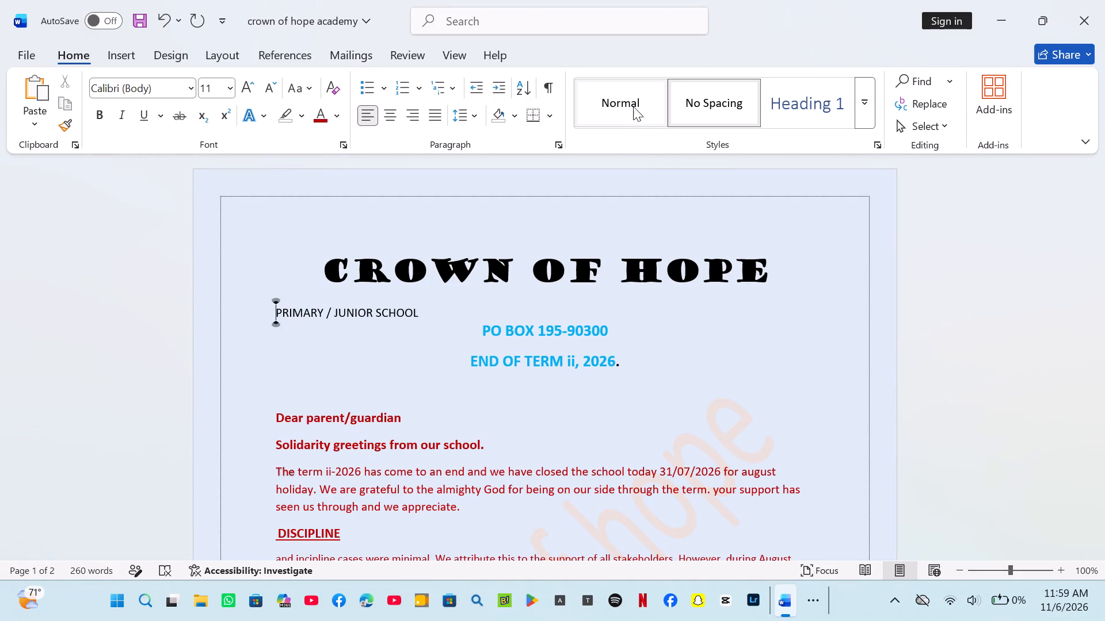
{"action": "left_click", "coordinate": [633, 105]}
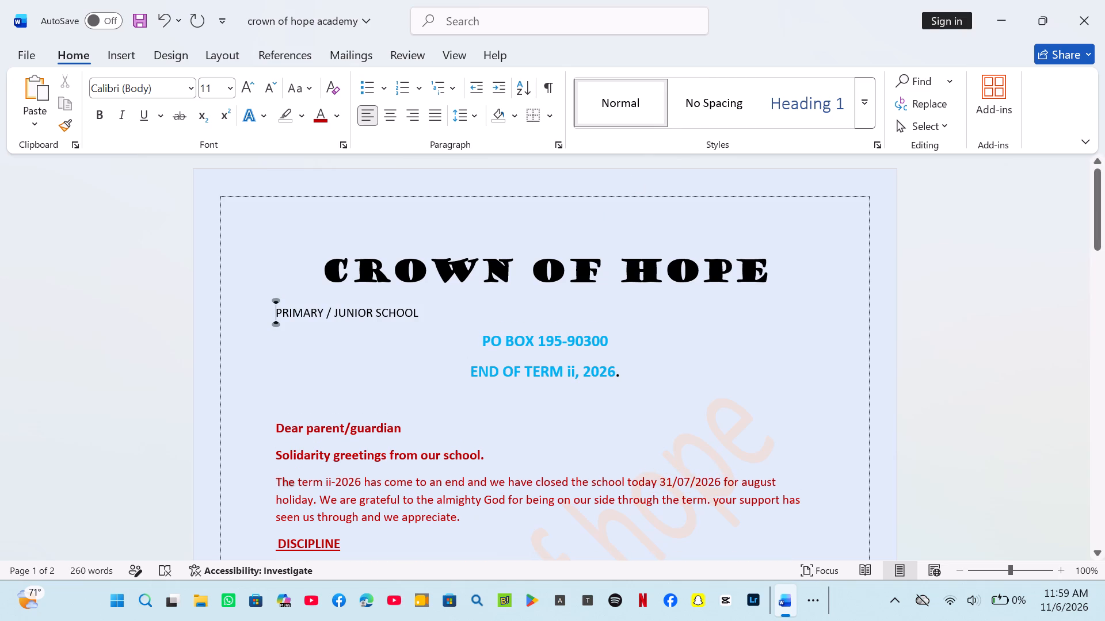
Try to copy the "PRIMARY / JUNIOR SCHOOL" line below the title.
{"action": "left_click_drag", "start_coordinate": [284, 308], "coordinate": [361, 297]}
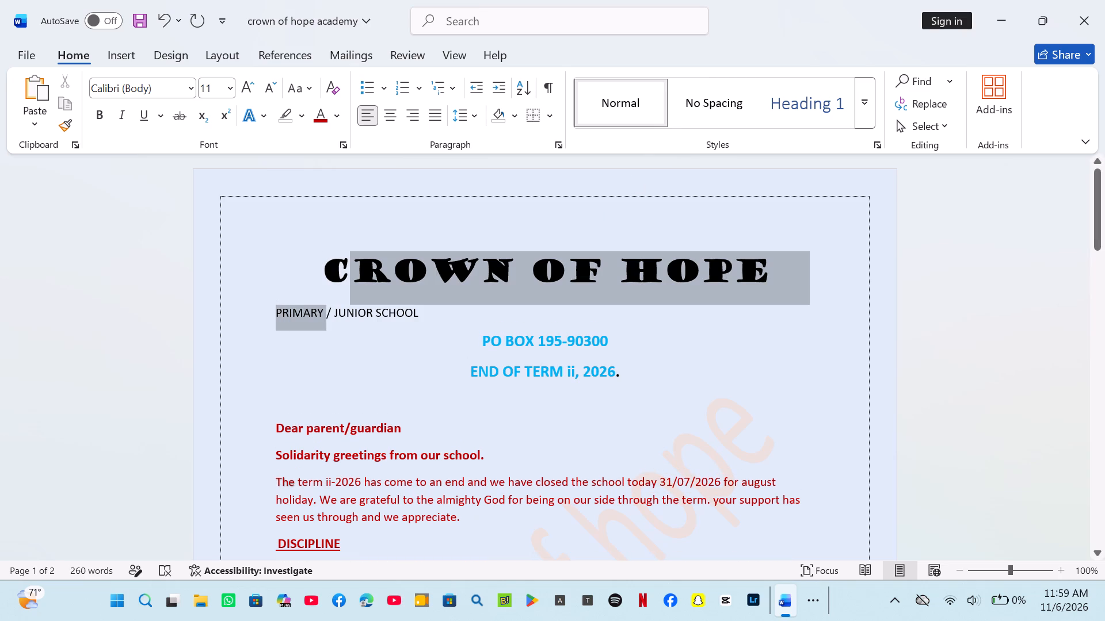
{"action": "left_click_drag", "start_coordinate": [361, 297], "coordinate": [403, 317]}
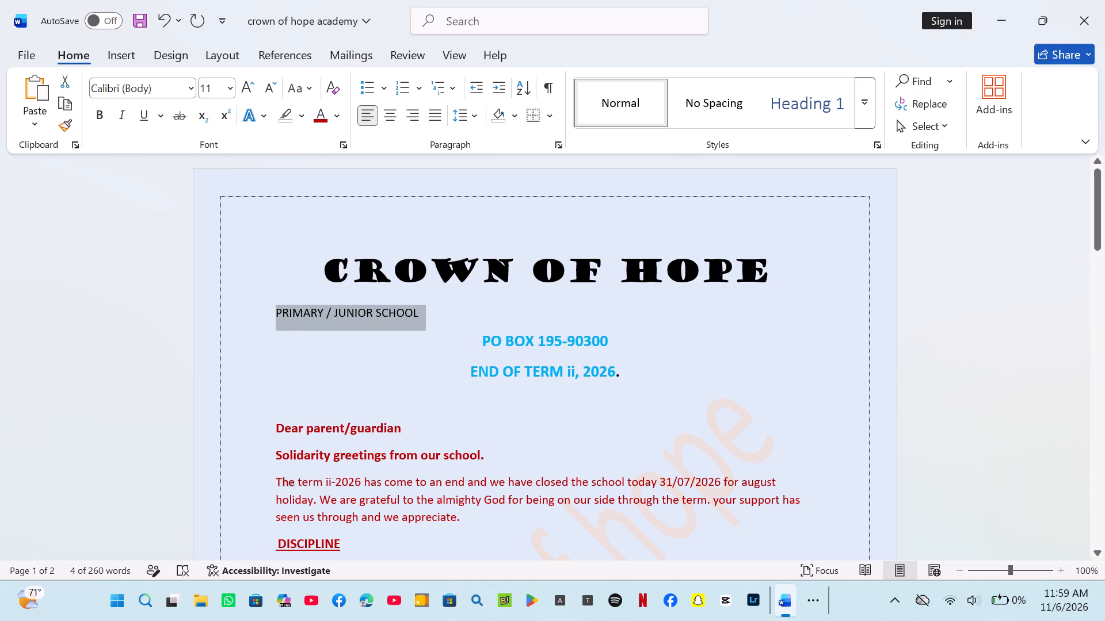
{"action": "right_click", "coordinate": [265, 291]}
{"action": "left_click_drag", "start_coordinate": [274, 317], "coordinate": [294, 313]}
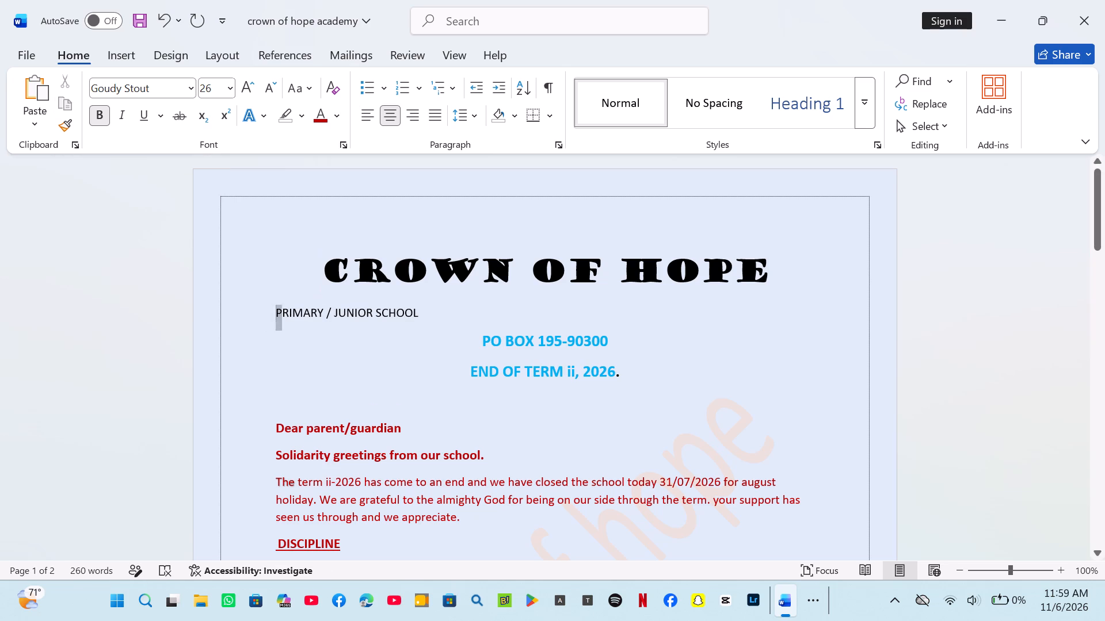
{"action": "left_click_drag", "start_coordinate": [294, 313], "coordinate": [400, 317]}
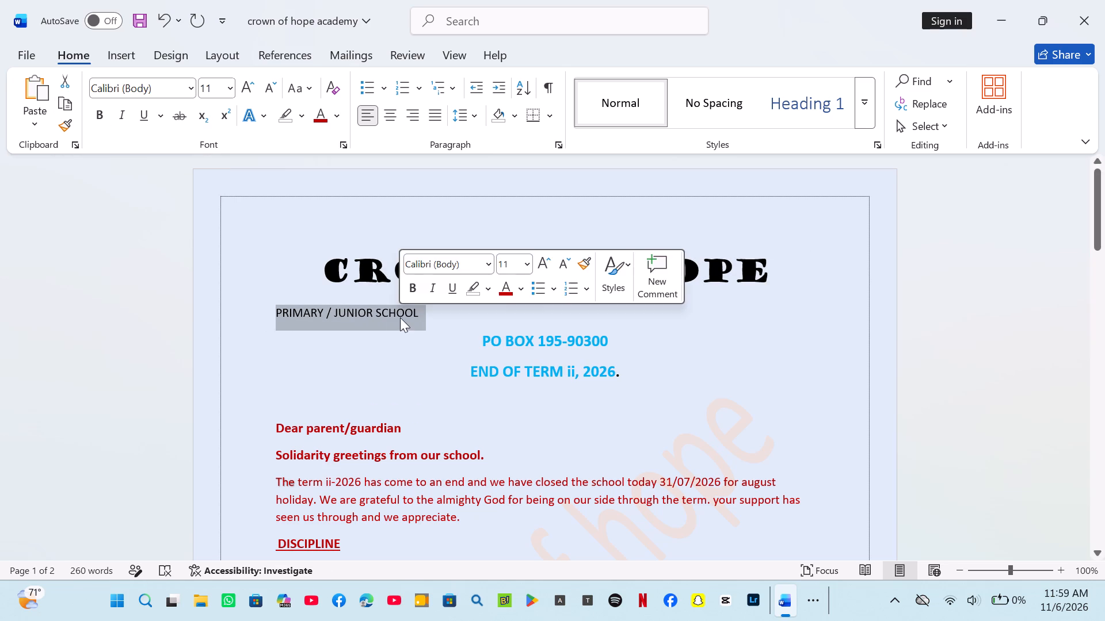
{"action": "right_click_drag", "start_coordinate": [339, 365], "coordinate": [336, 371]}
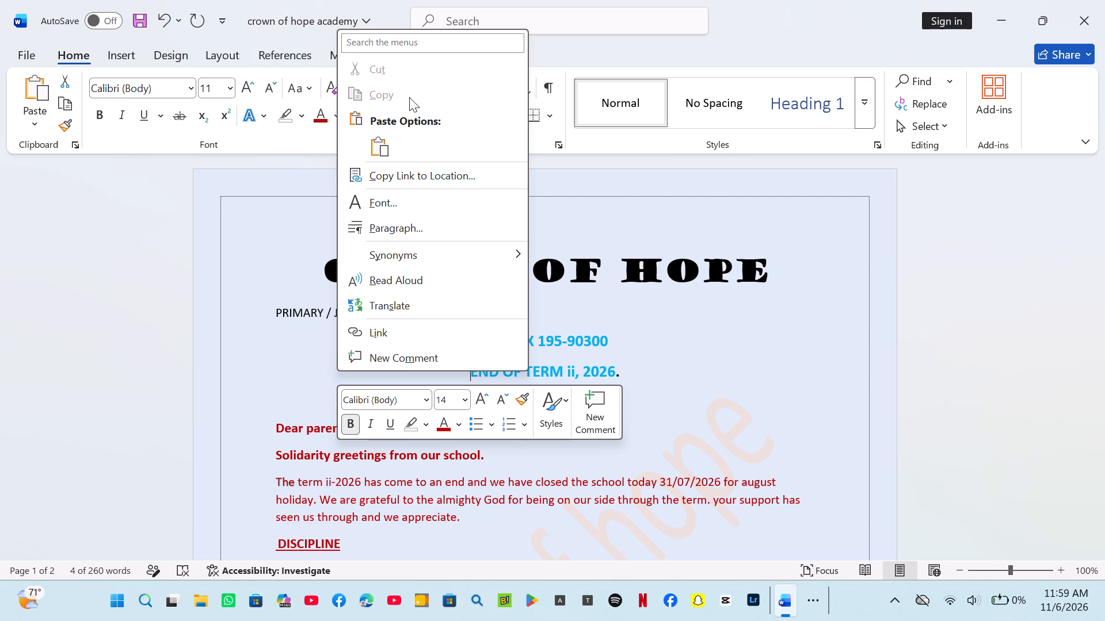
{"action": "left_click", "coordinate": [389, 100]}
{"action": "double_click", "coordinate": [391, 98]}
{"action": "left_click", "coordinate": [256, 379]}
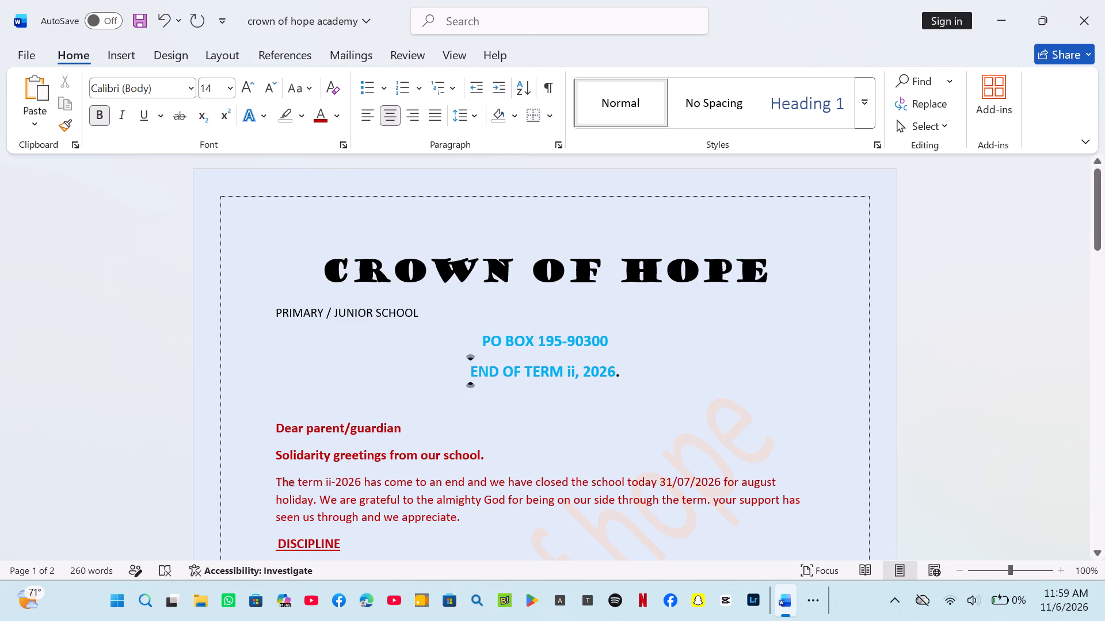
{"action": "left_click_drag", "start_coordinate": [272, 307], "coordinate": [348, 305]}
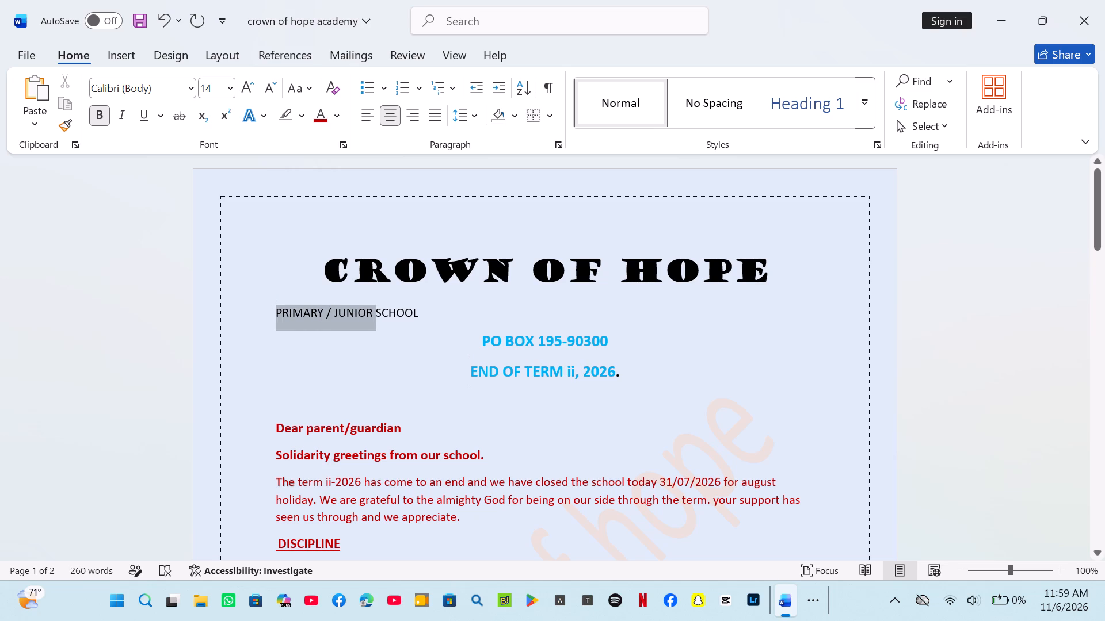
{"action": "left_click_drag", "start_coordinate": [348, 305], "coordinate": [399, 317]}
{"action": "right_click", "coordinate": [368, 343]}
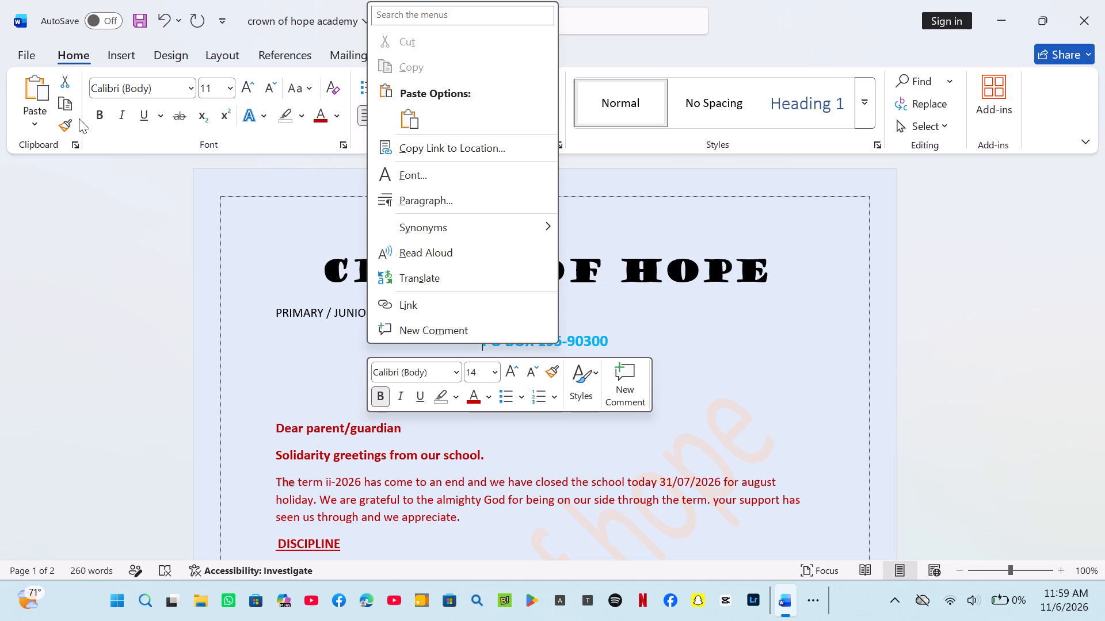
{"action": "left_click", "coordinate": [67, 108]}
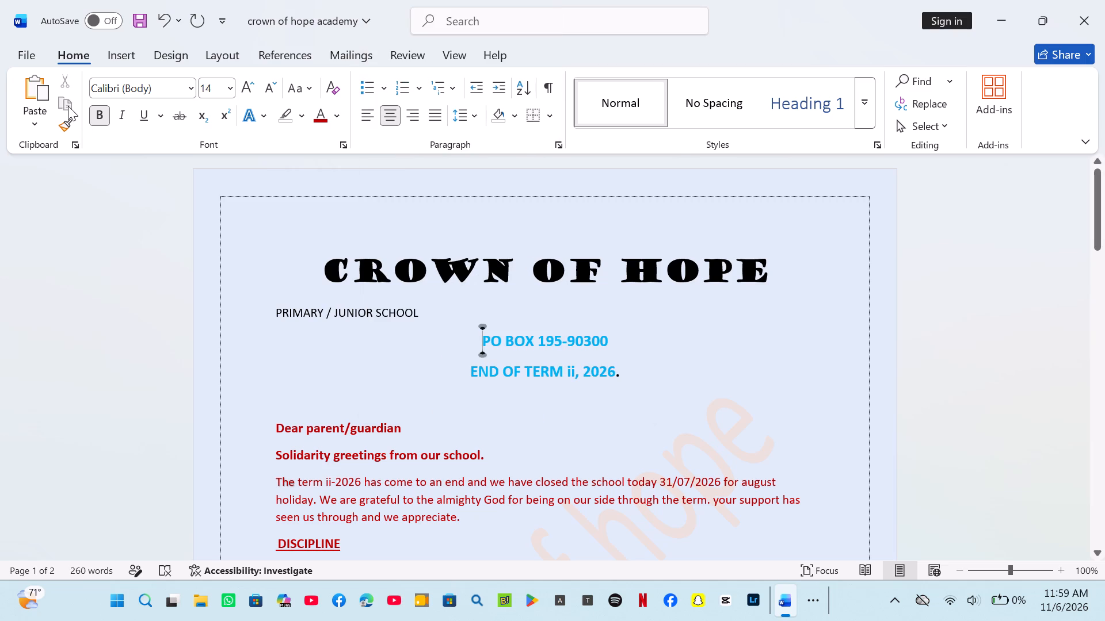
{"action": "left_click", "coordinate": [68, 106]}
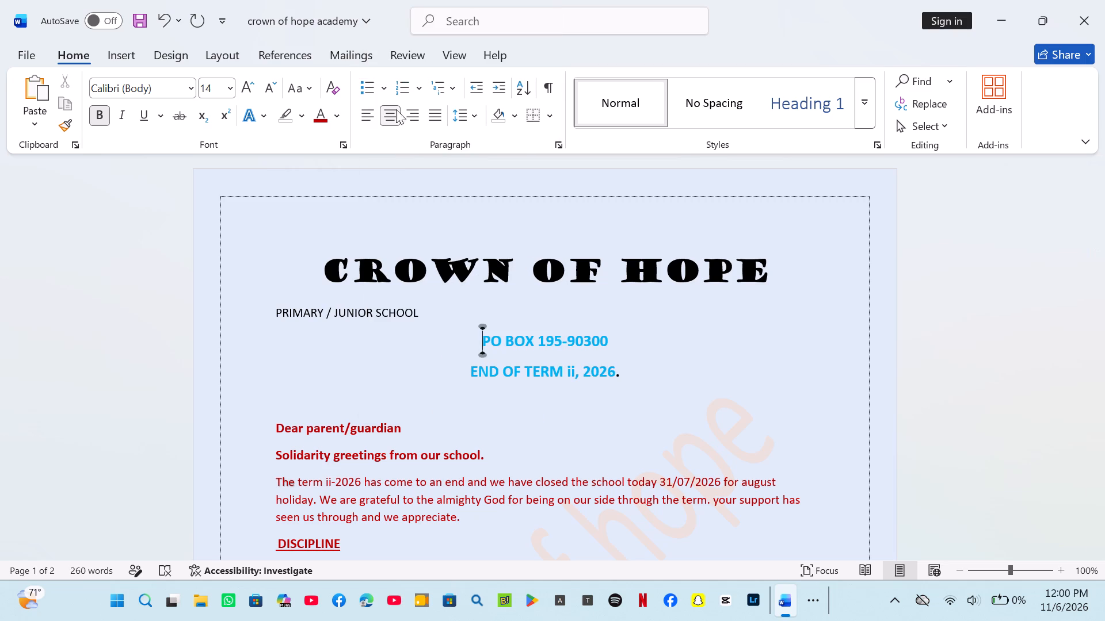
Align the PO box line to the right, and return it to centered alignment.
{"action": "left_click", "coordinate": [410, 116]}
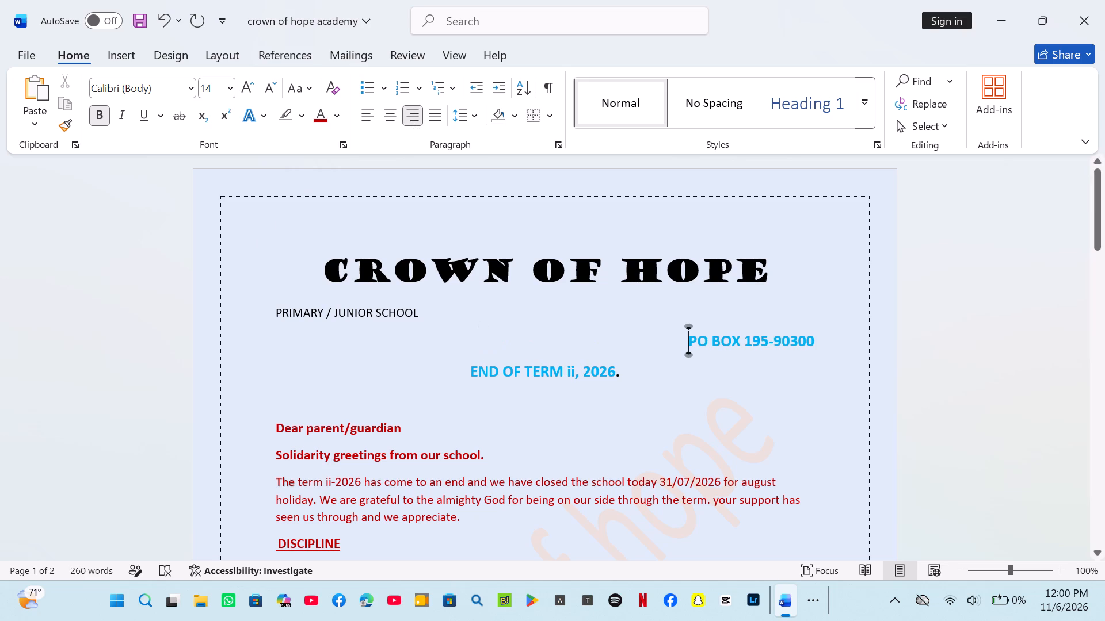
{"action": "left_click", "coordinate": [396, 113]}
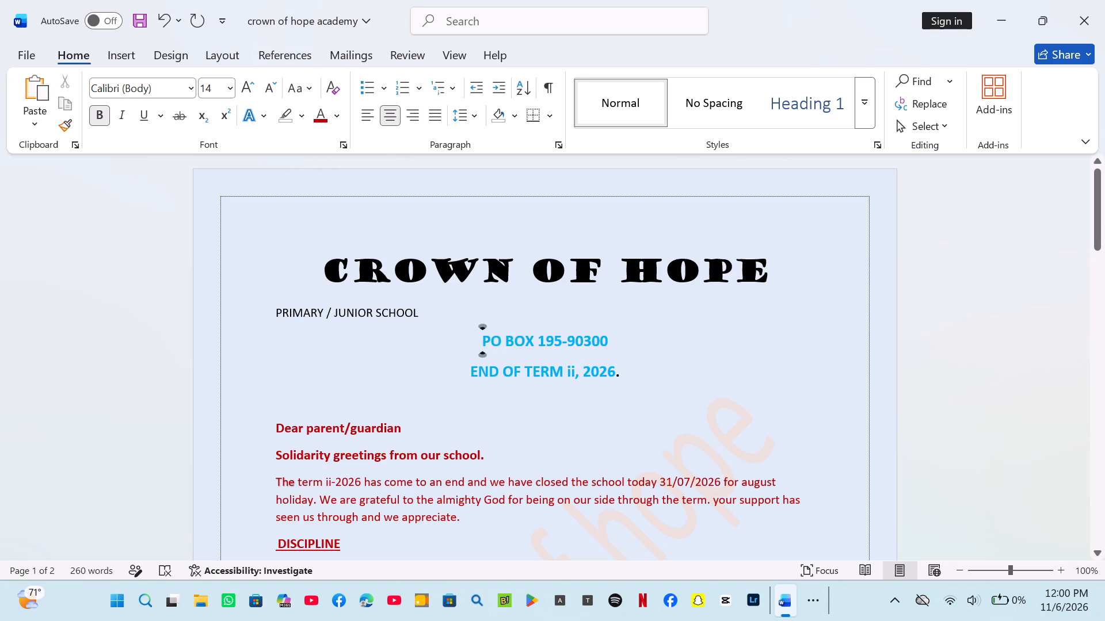
Center the "PRIMARY / JUNIOR SCHOOL" line below the title.
{"action": "left_click", "coordinate": [273, 306]}
{"action": "left_click", "coordinate": [382, 117]}
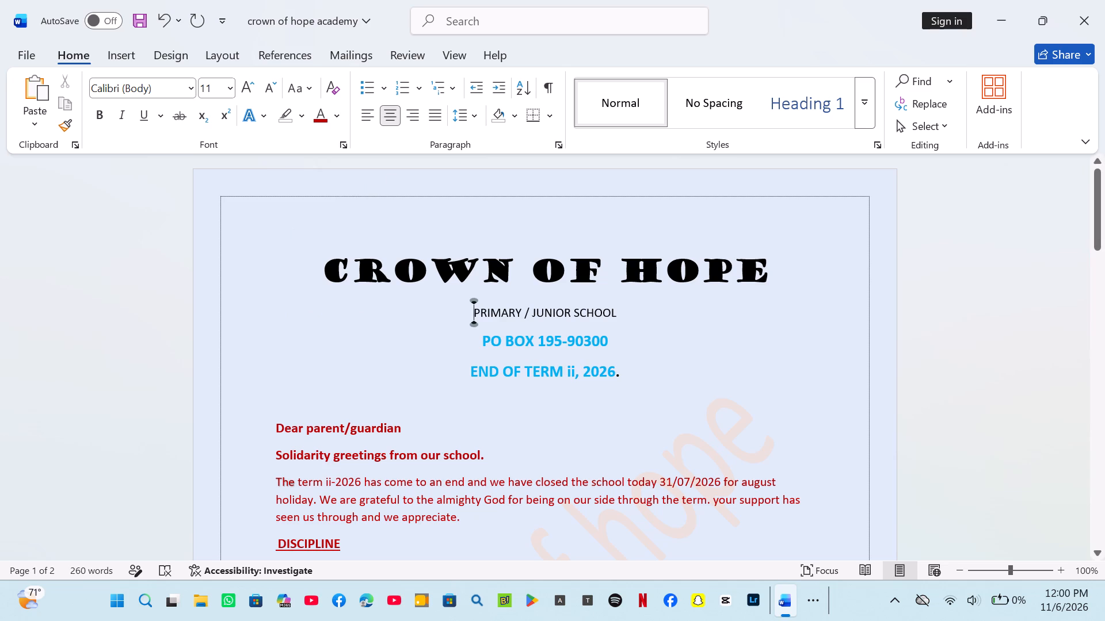
Set the font of the "PRIMARY / JUNIOR SCHOOL" line below the title to Showcard Gothic.
{"action": "left_click_drag", "start_coordinate": [473, 317], "coordinate": [577, 316]}
{"action": "left_click", "coordinate": [577, 319]}
{"action": "left_click_drag", "start_coordinate": [463, 312], "coordinate": [499, 317]}
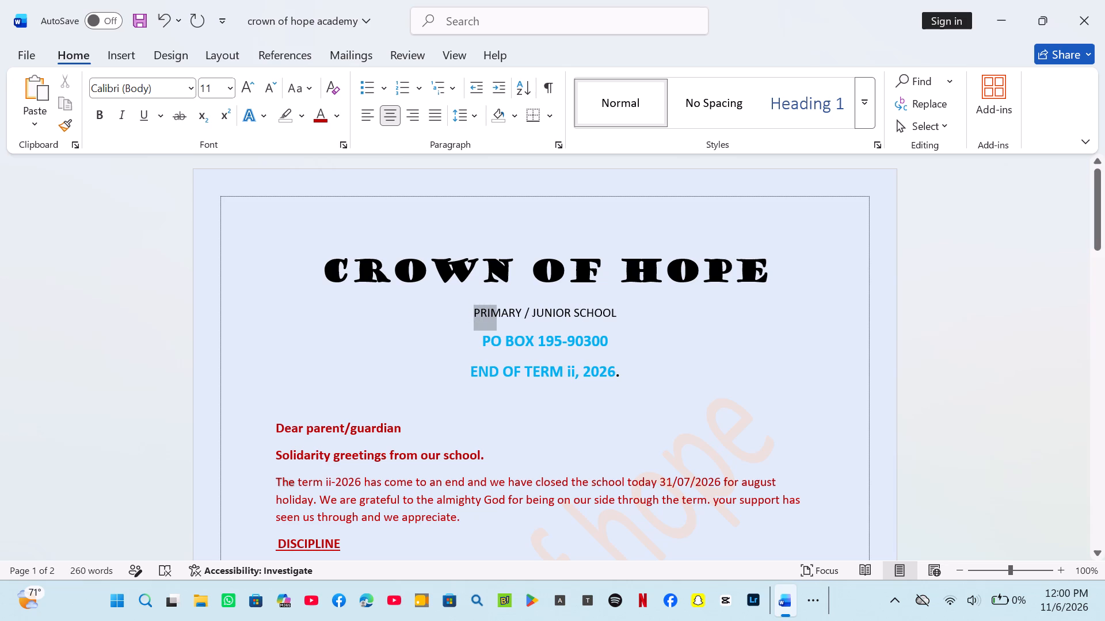
{"action": "left_click_drag", "start_coordinate": [499, 317], "coordinate": [591, 309]}
{"action": "left_click", "coordinate": [591, 309]}
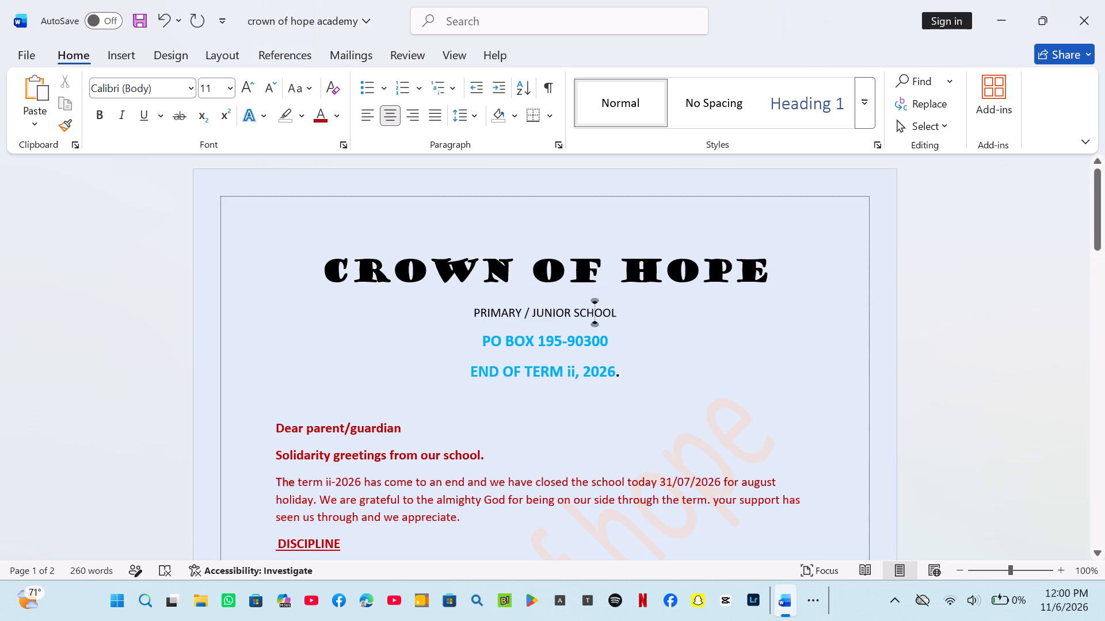
{"action": "left_click_drag", "start_coordinate": [468, 310], "coordinate": [542, 315]}
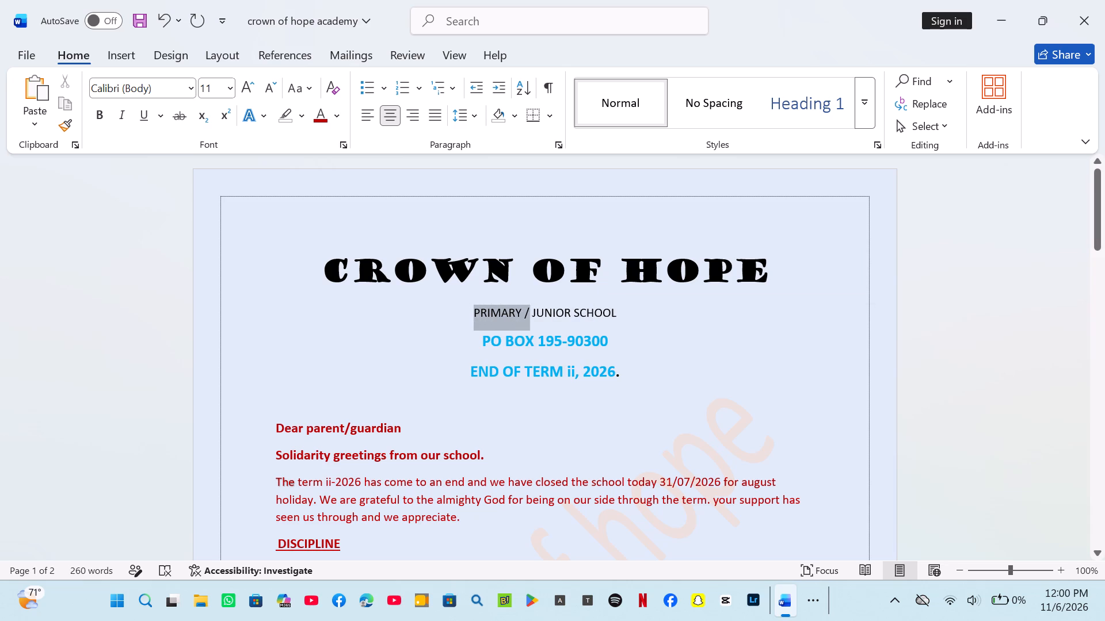
{"action": "left_click_drag", "start_coordinate": [542, 315], "coordinate": [593, 311]}
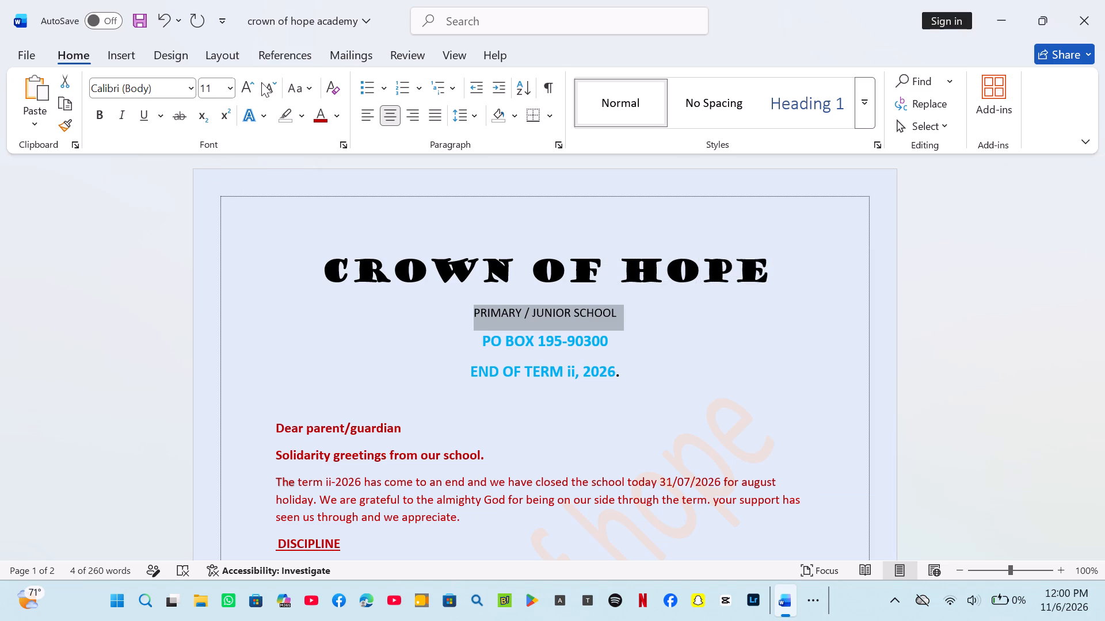
{"action": "left_click", "coordinate": [190, 86]}
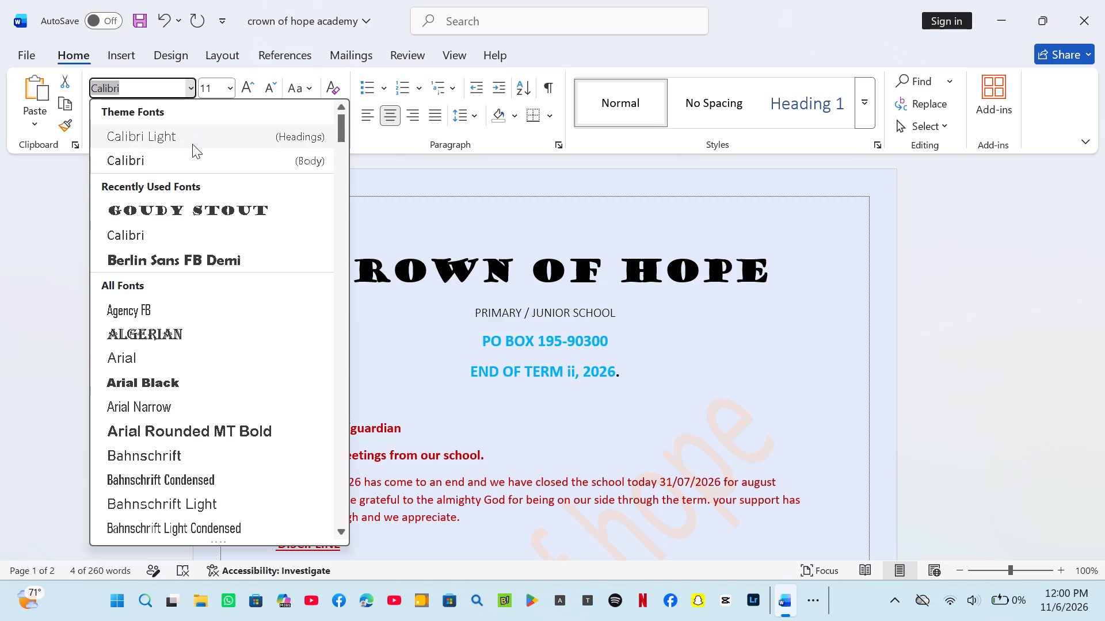
{"action": "scroll", "coordinate": [192, 145], "scroll_direction": "down", "scroll_amount": 20}
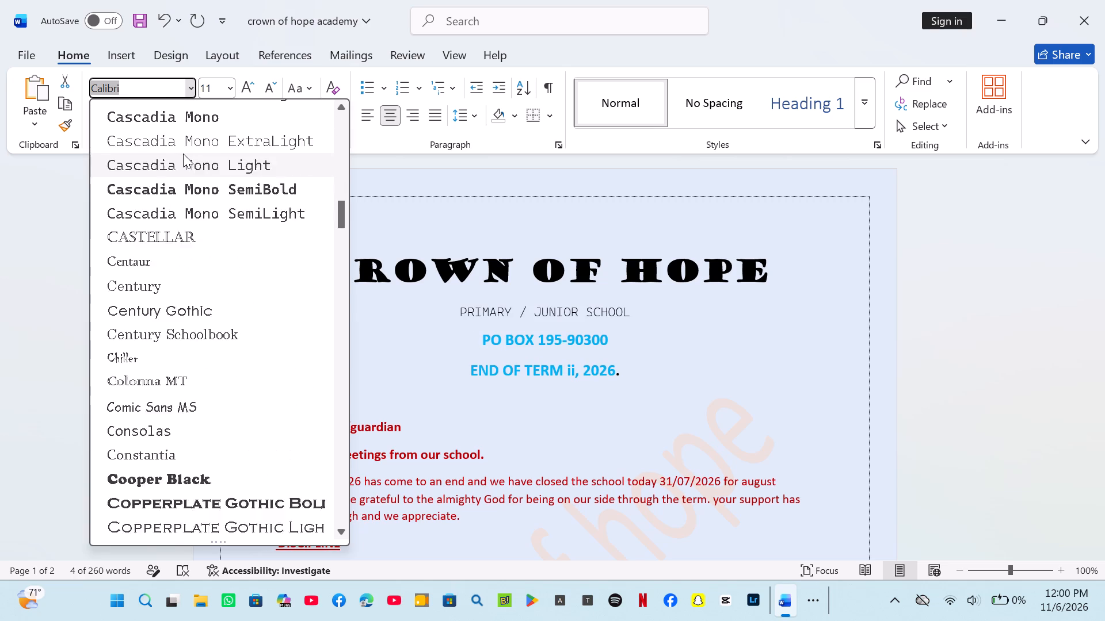
{"action": "scroll", "coordinate": [183, 154], "scroll_direction": "down", "scroll_amount": 2}
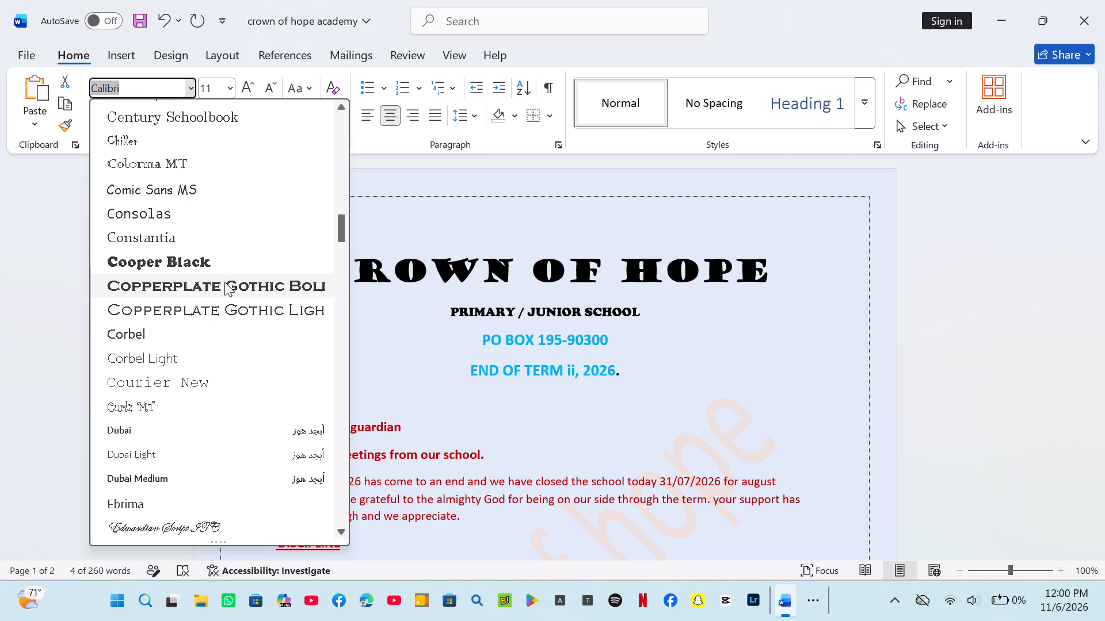
{"action": "scroll", "coordinate": [224, 269], "scroll_direction": "down", "scroll_amount": 4}
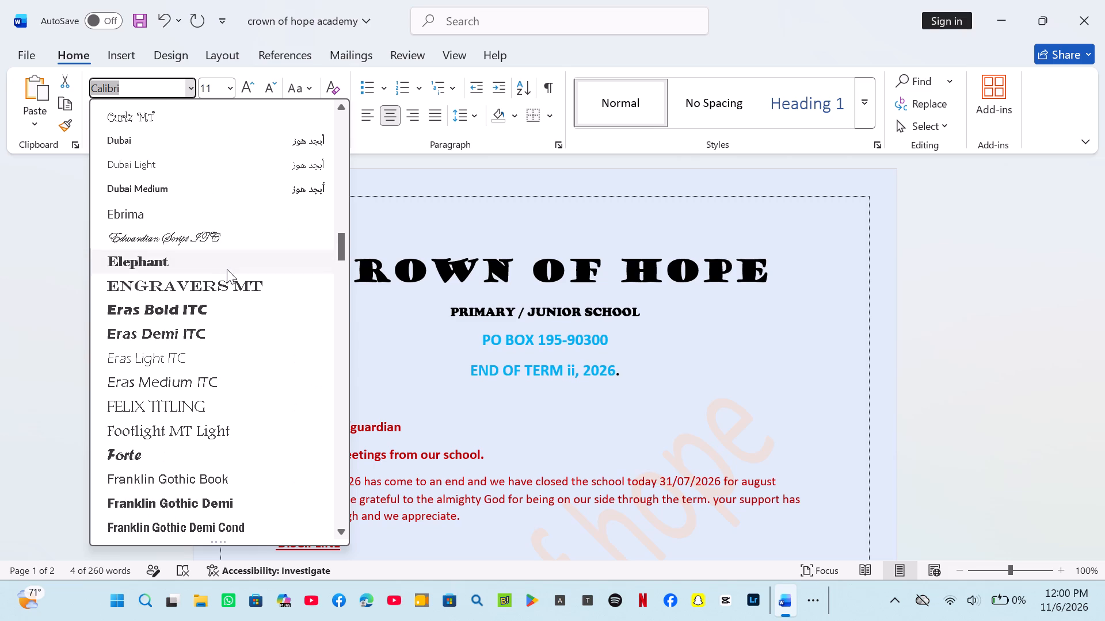
{"action": "scroll", "coordinate": [210, 315], "scroll_direction": "down", "scroll_amount": 5}
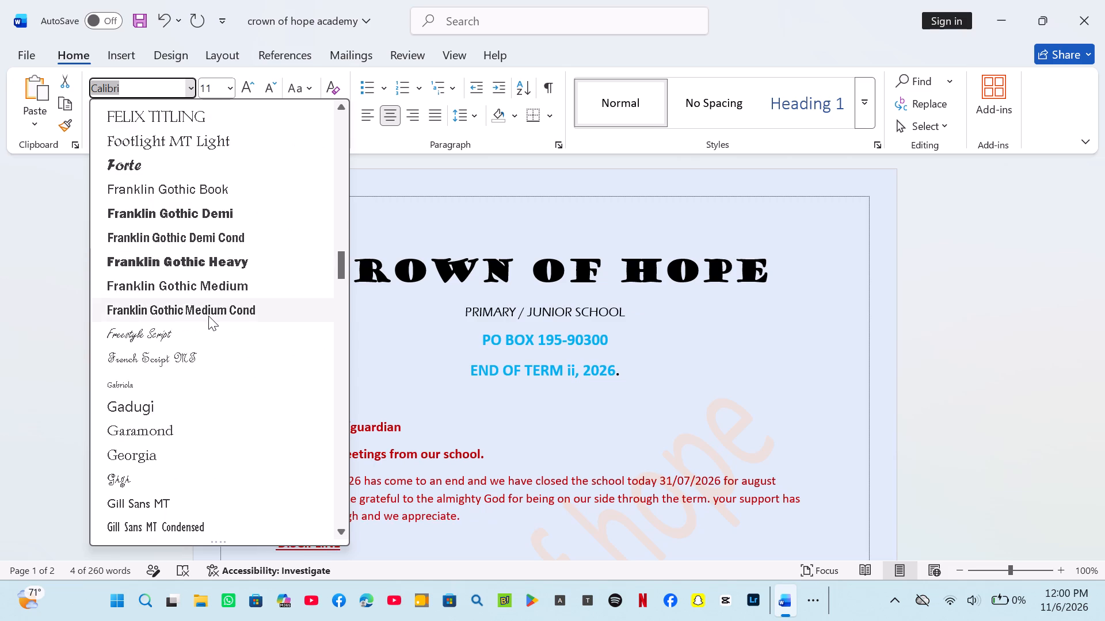
{"action": "scroll", "coordinate": [209, 315], "scroll_direction": "down", "scroll_amount": 4}
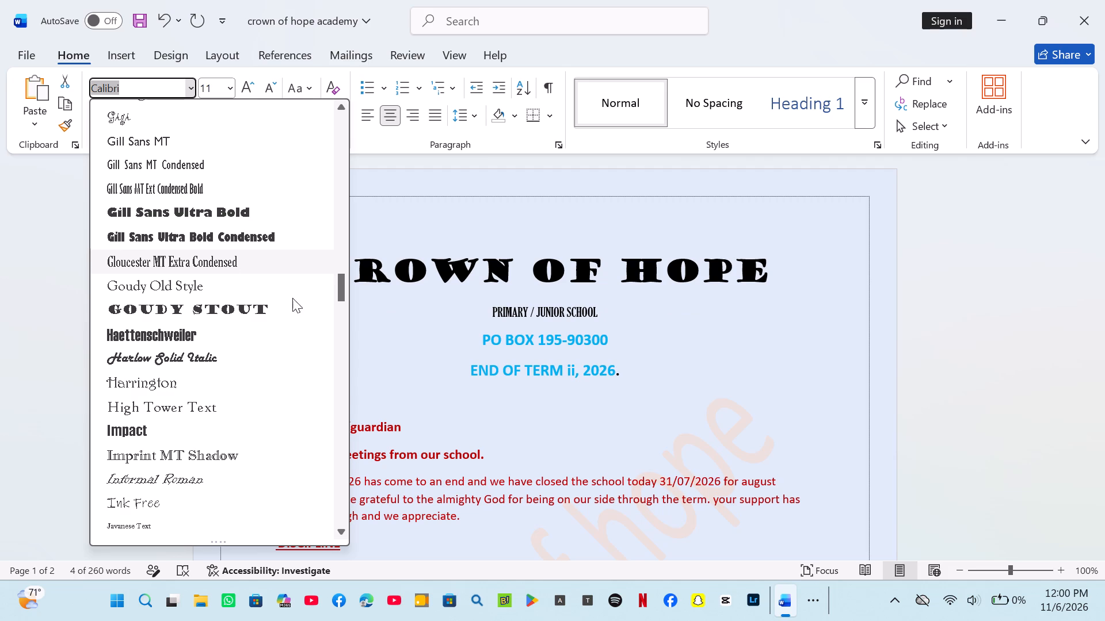
{"action": "scroll", "coordinate": [249, 340], "scroll_direction": "down", "scroll_amount": 10}
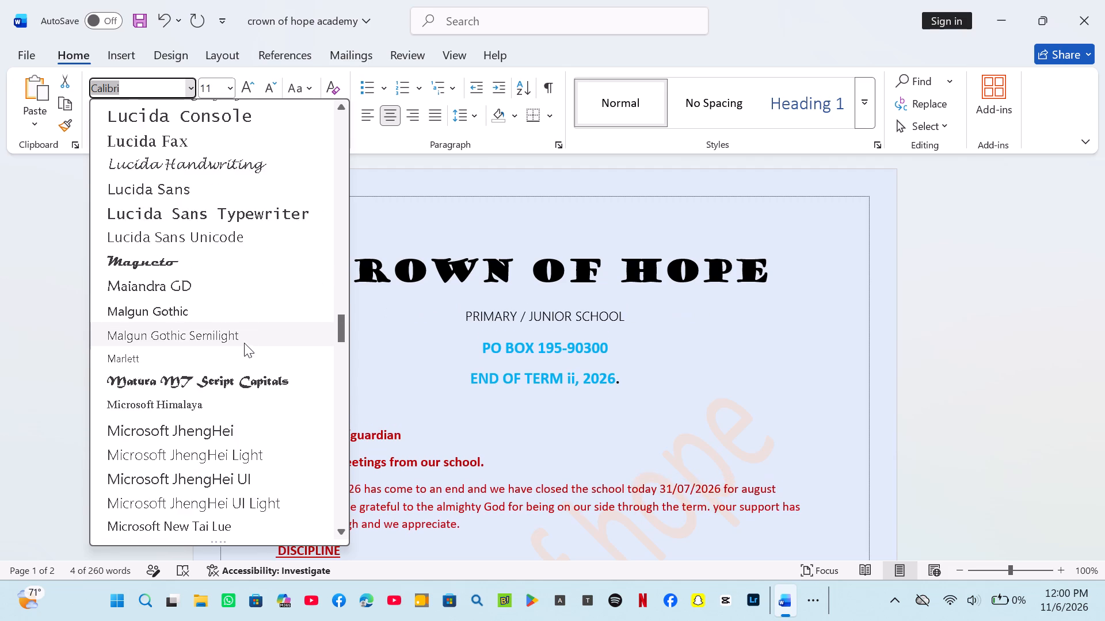
{"action": "scroll", "coordinate": [244, 343], "scroll_direction": "down", "scroll_amount": 1}
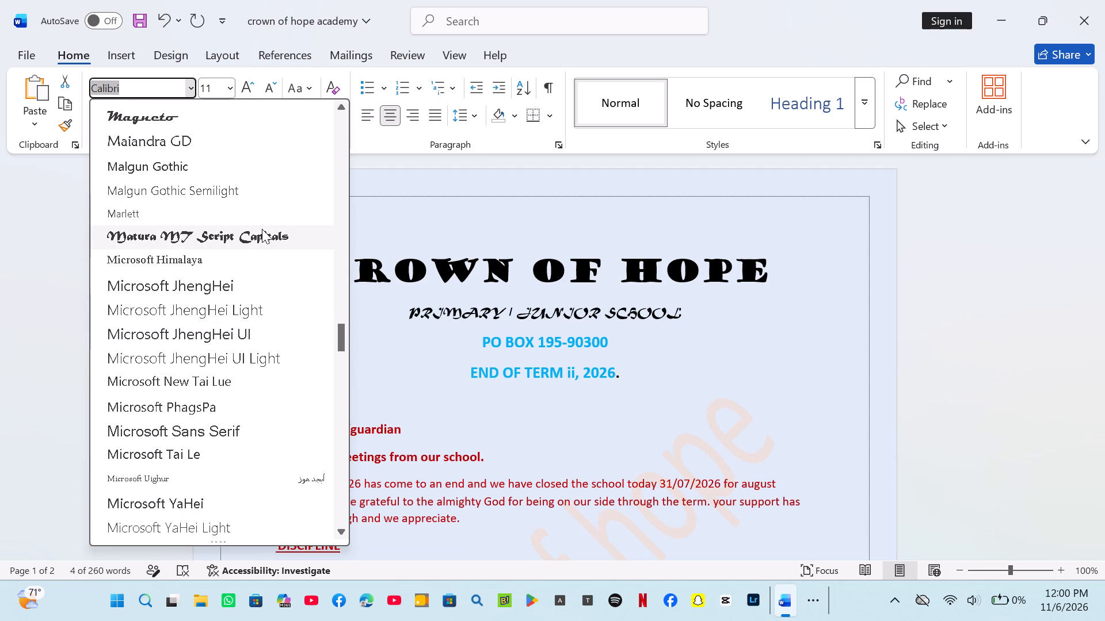
{"action": "scroll", "coordinate": [260, 236], "scroll_direction": "down", "scroll_amount": 6}
{"action": "scroll", "coordinate": [241, 312], "scroll_direction": "down", "scroll_amount": 11}
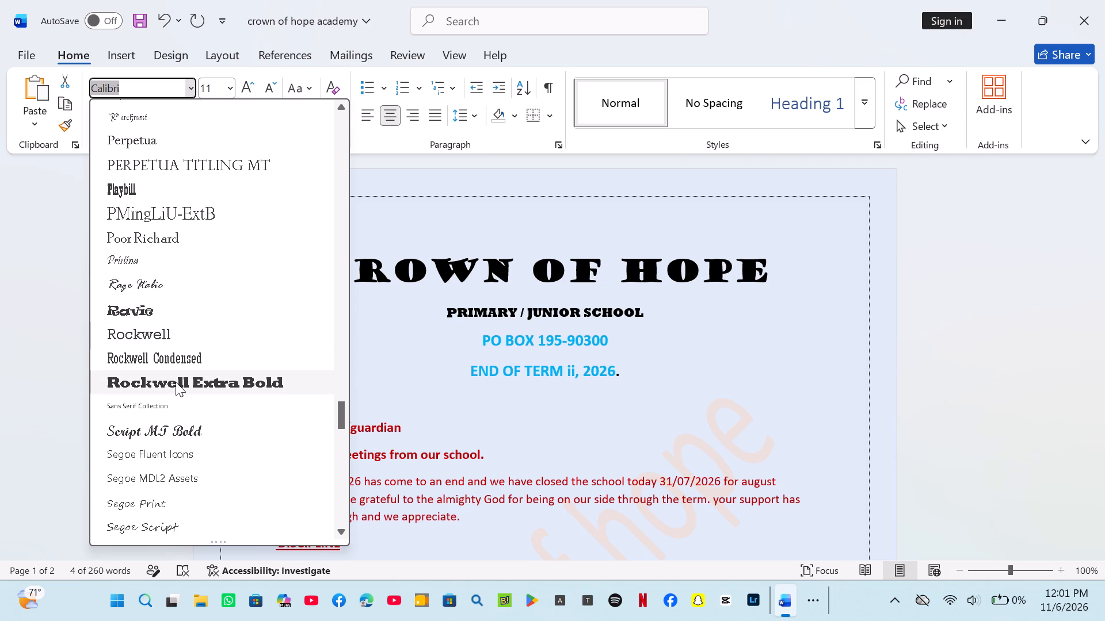
{"action": "scroll", "coordinate": [200, 374], "scroll_direction": "down", "scroll_amount": 5}
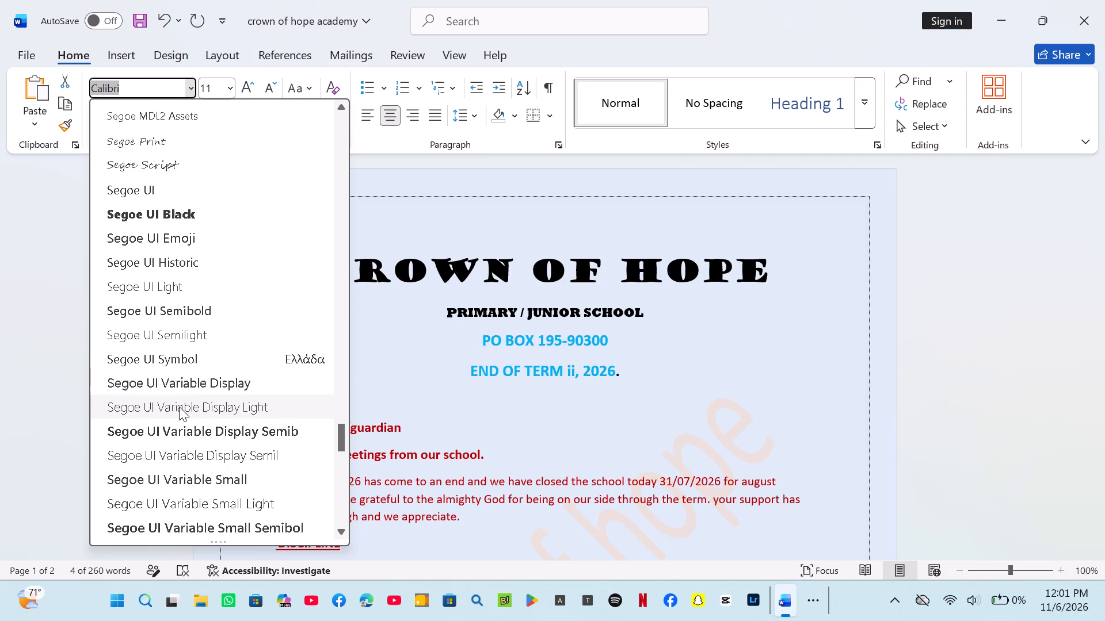
{"action": "scroll", "coordinate": [179, 407], "scroll_direction": "down", "scroll_amount": 2}
{"action": "scroll", "coordinate": [173, 474], "scroll_direction": "down", "scroll_amount": 1}
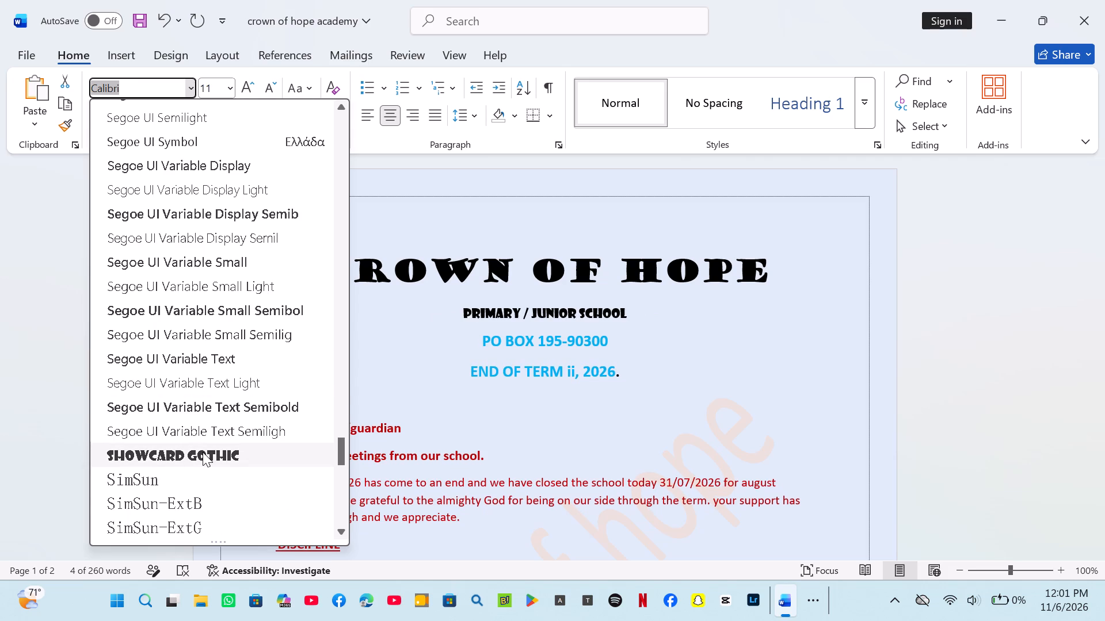
{"action": "left_click", "coordinate": [203, 452]}
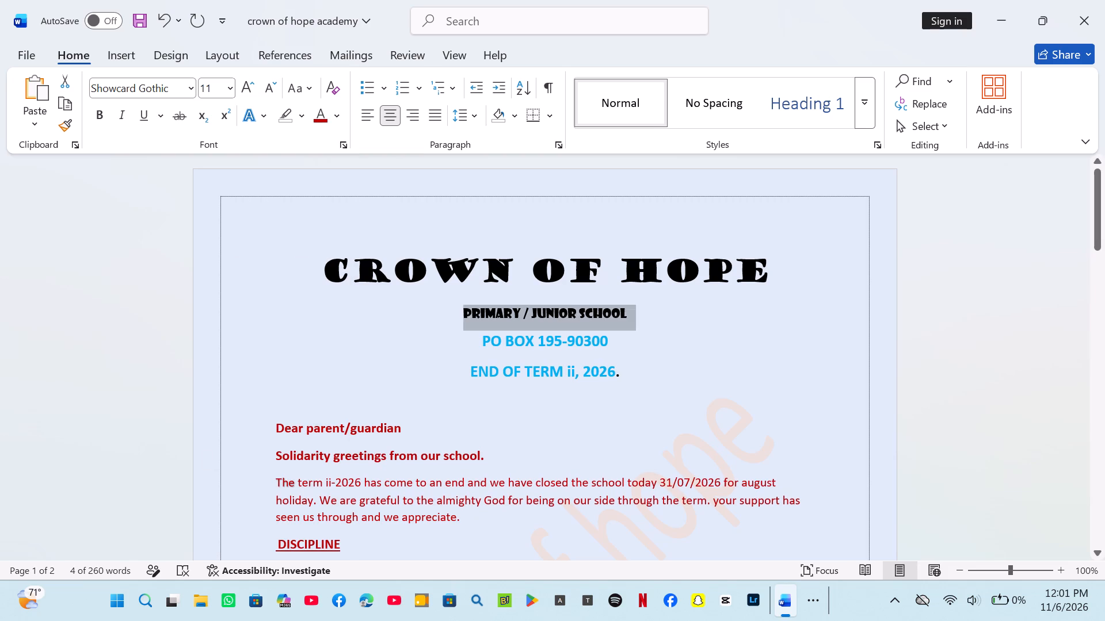
Set the "PRIMARY / JUNIOR SCHOOL" line's font size to 14.
{"action": "left_click", "coordinate": [227, 86]}
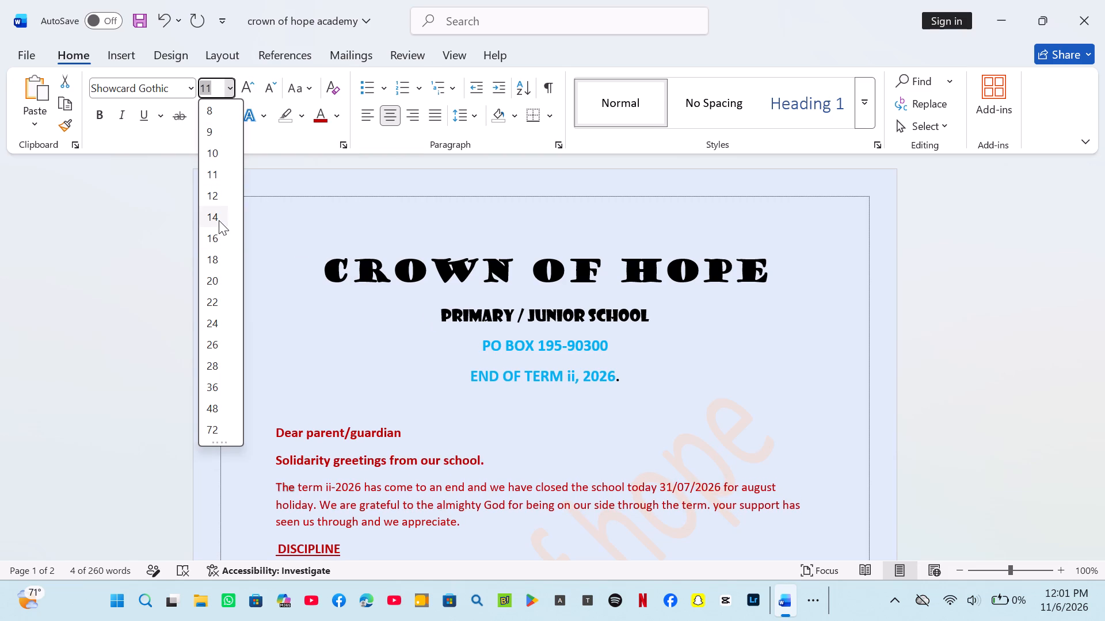
{"action": "left_click", "coordinate": [220, 221]}
{"action": "left_click", "coordinate": [237, 308]}
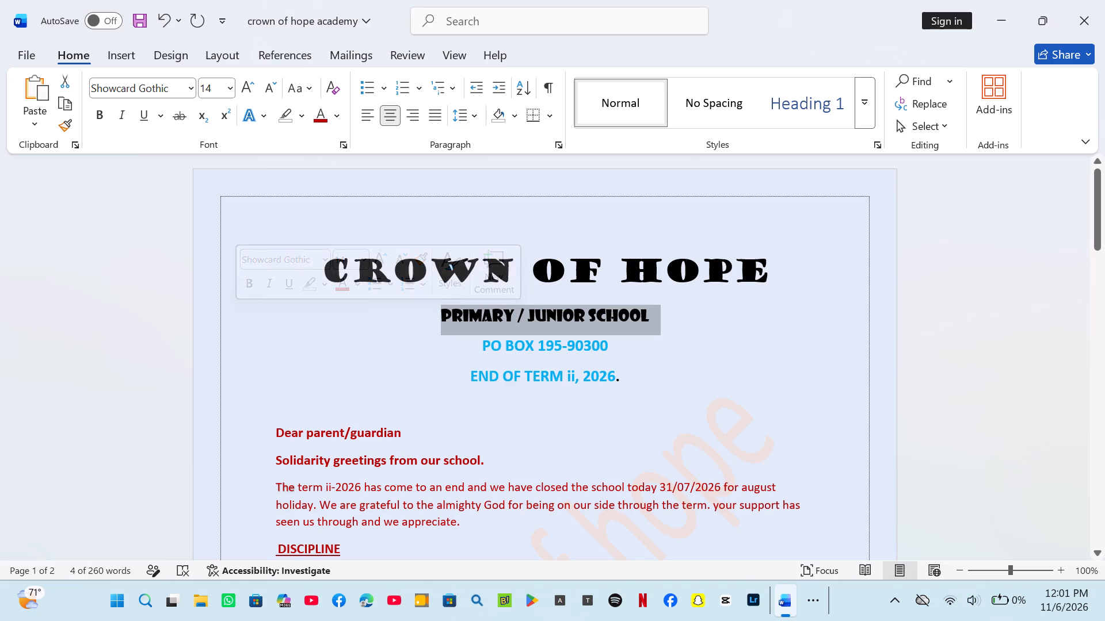
{"action": "left_click", "coordinate": [677, 436]}
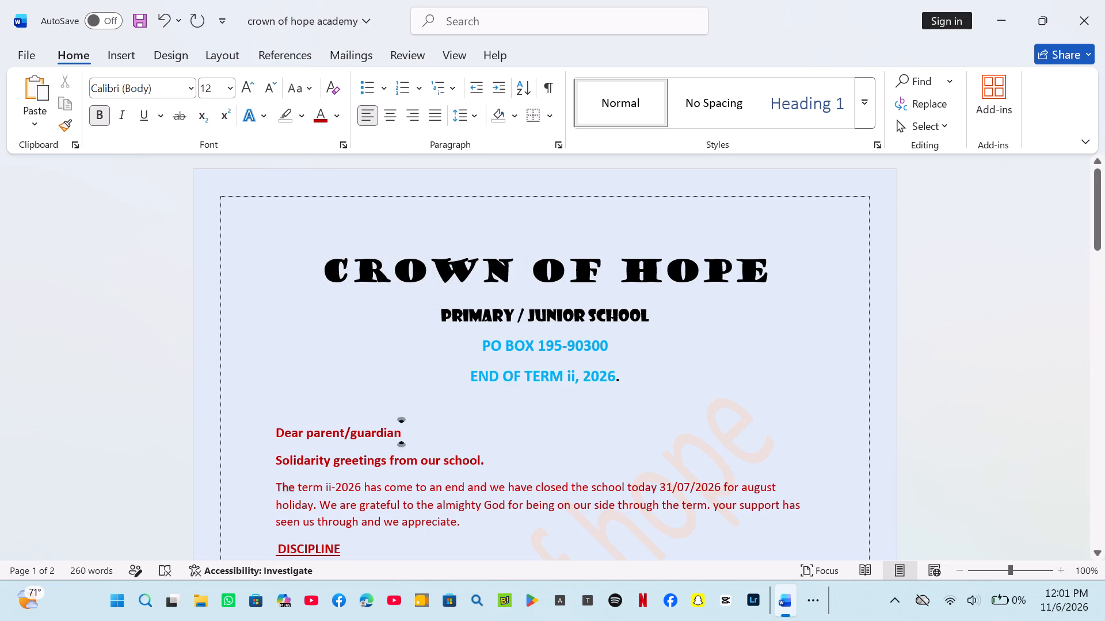
Review the formatting of the whole letter, from the title down to the Opening section.
{"action": "scroll", "coordinate": [637, 427], "scroll_direction": "down", "scroll_amount": 6}
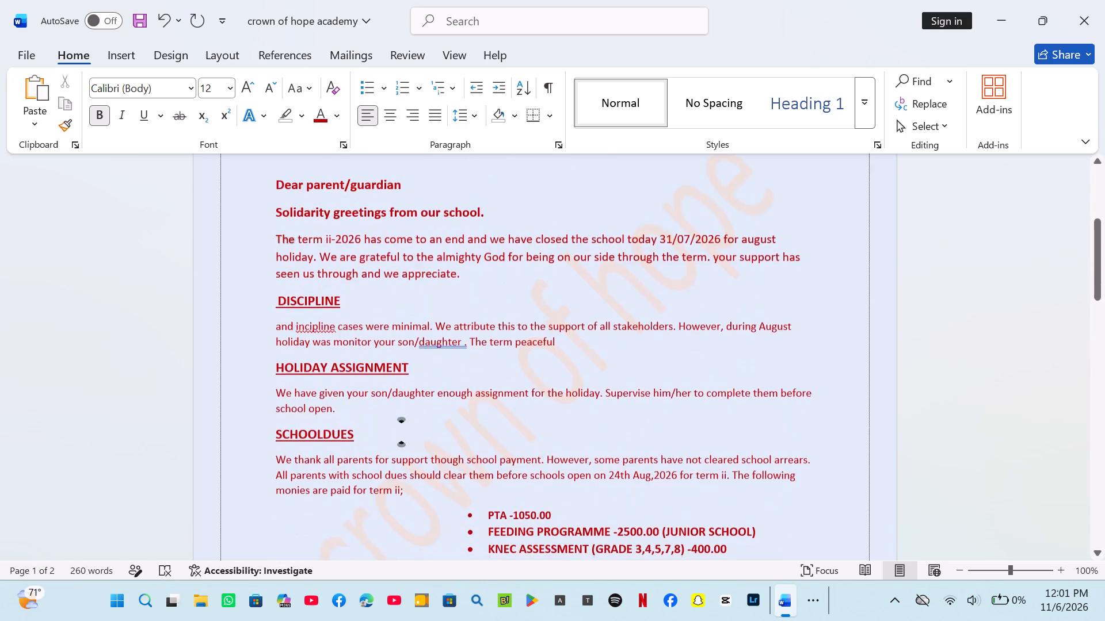
{"action": "scroll", "coordinate": [558, 437], "scroll_direction": "down", "scroll_amount": 16}
{"action": "scroll", "coordinate": [524, 401], "scroll_direction": "up", "scroll_amount": 8}
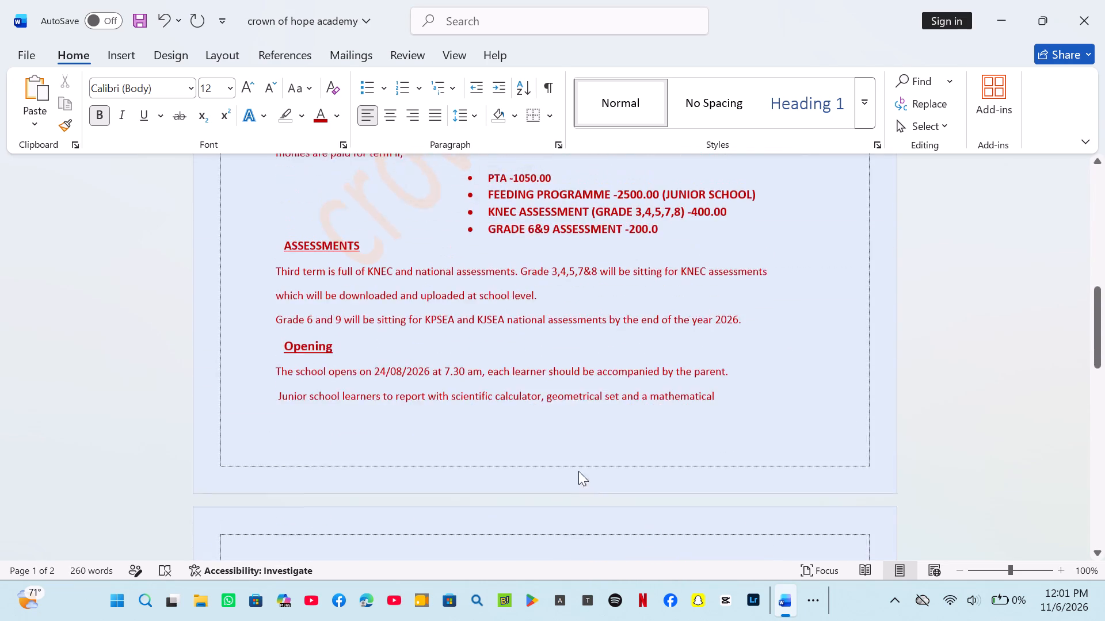
{"action": "scroll", "coordinate": [577, 469], "scroll_direction": "up", "scroll_amount": 14}
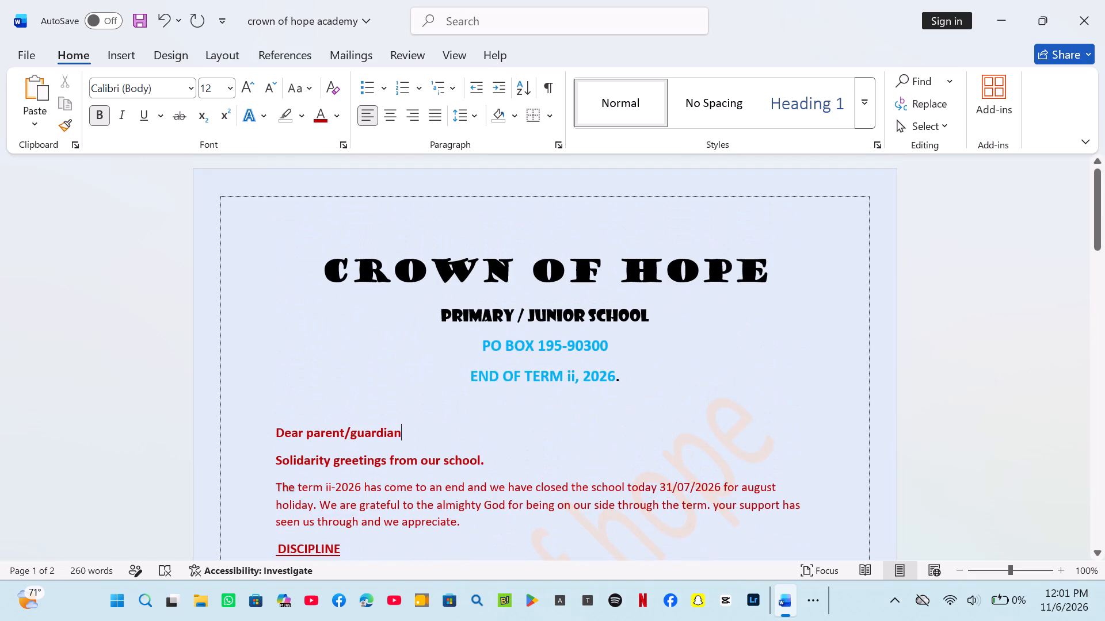
{"action": "scroll", "coordinate": [620, 377], "scroll_direction": "up", "scroll_amount": 6}
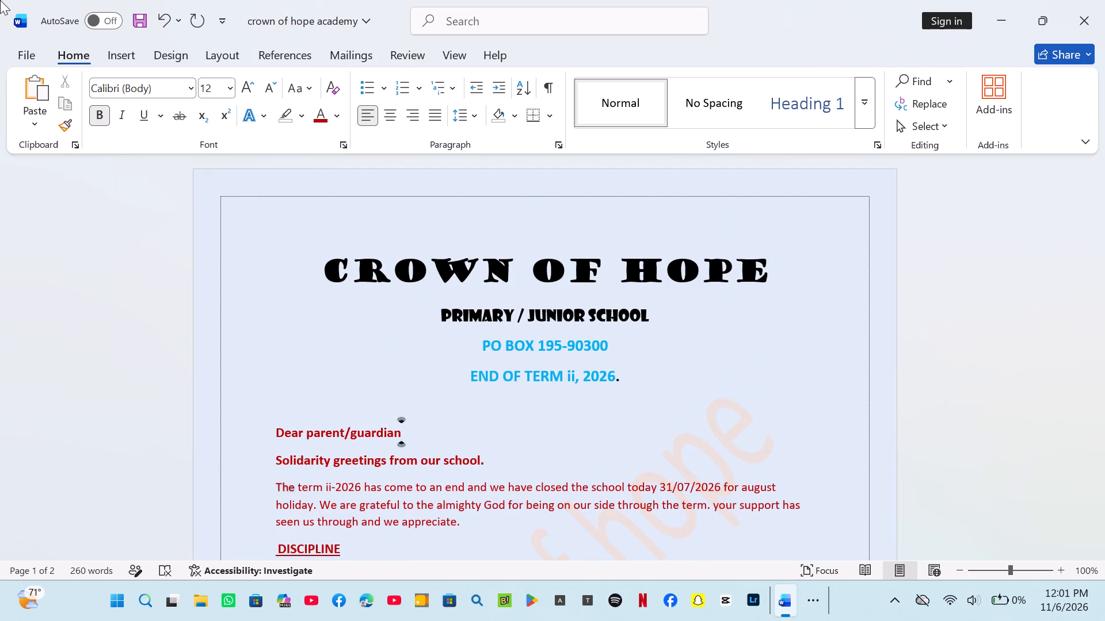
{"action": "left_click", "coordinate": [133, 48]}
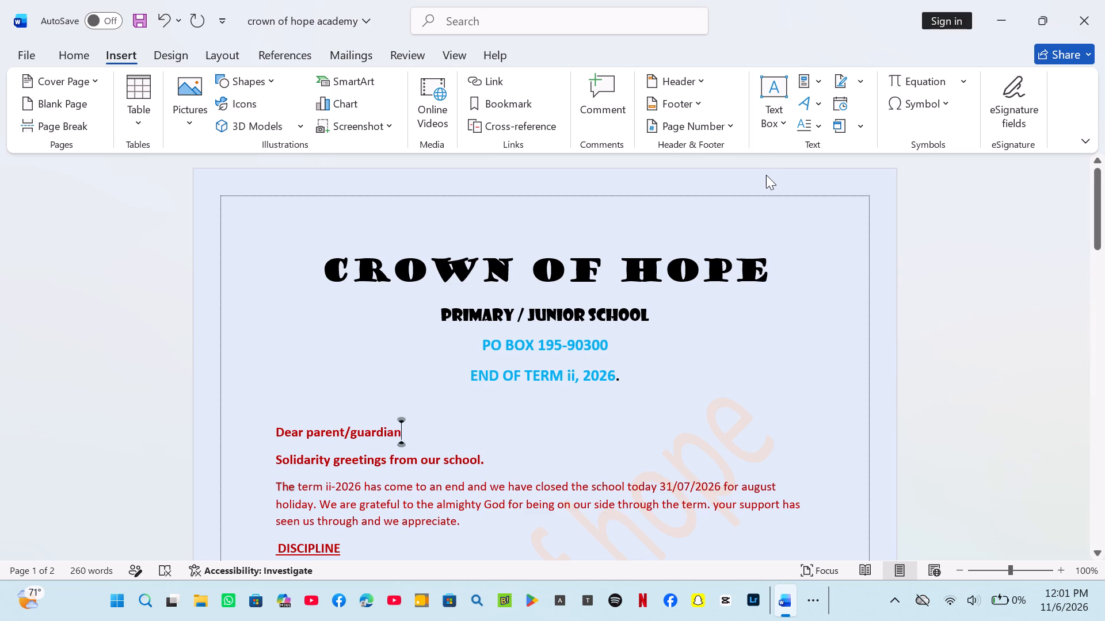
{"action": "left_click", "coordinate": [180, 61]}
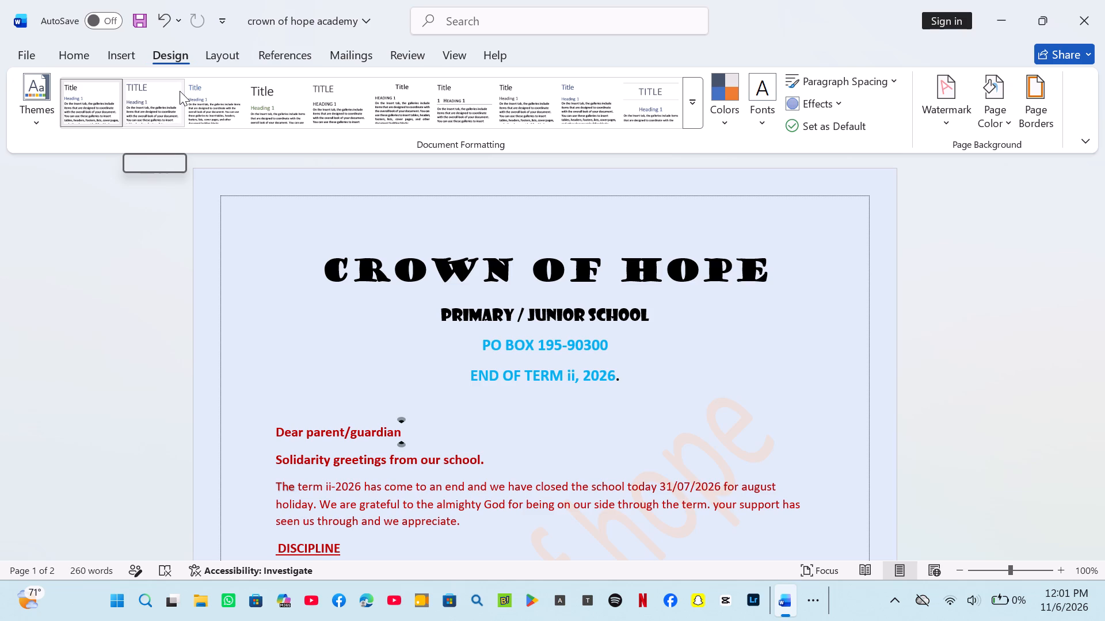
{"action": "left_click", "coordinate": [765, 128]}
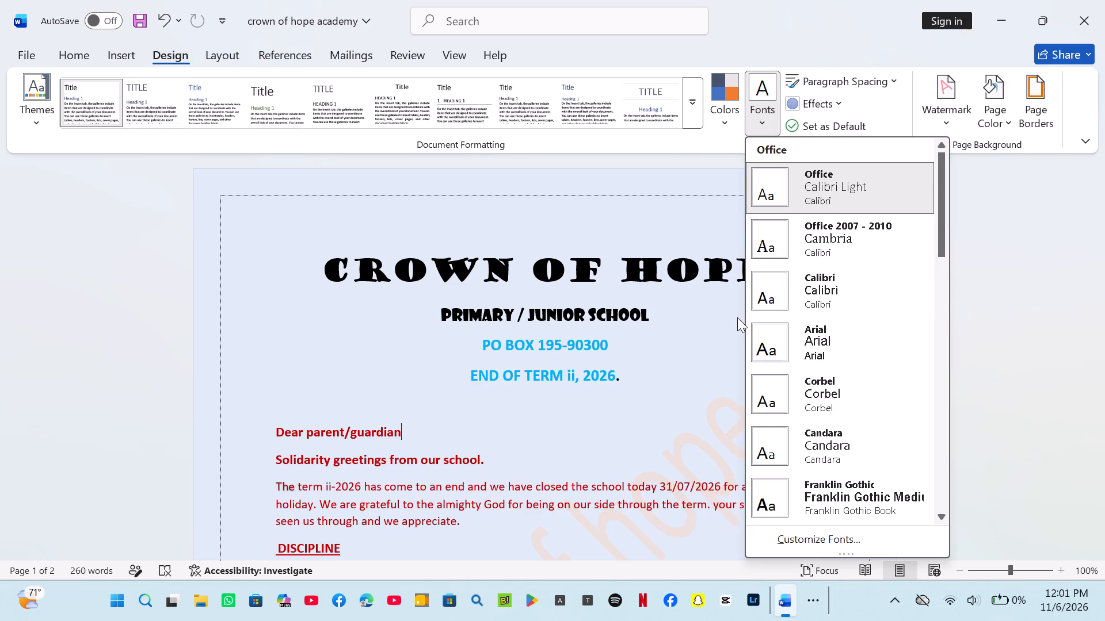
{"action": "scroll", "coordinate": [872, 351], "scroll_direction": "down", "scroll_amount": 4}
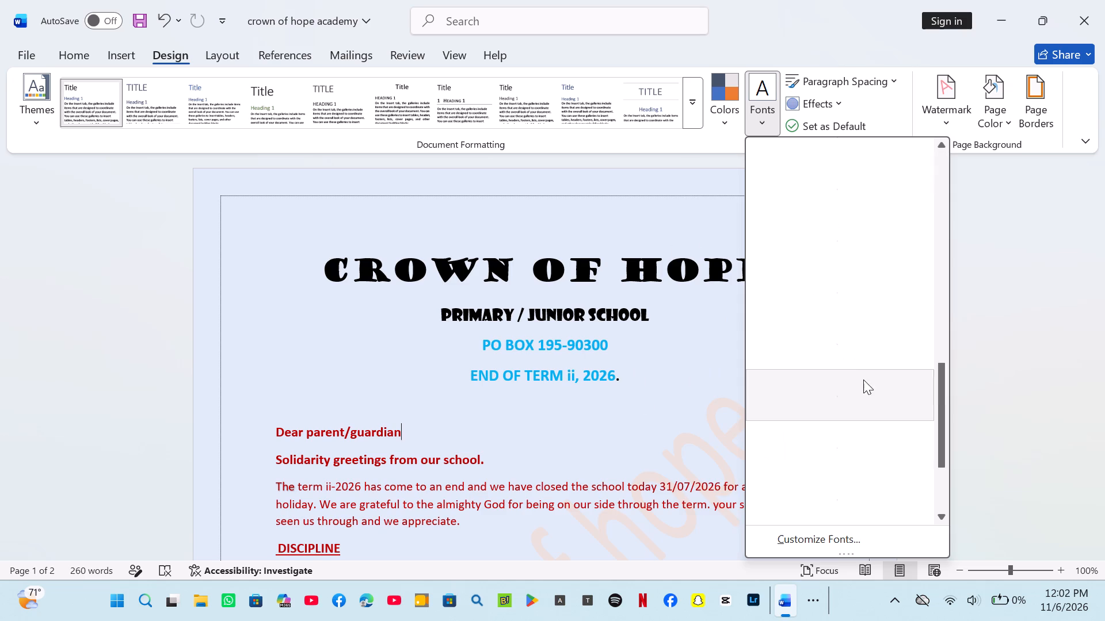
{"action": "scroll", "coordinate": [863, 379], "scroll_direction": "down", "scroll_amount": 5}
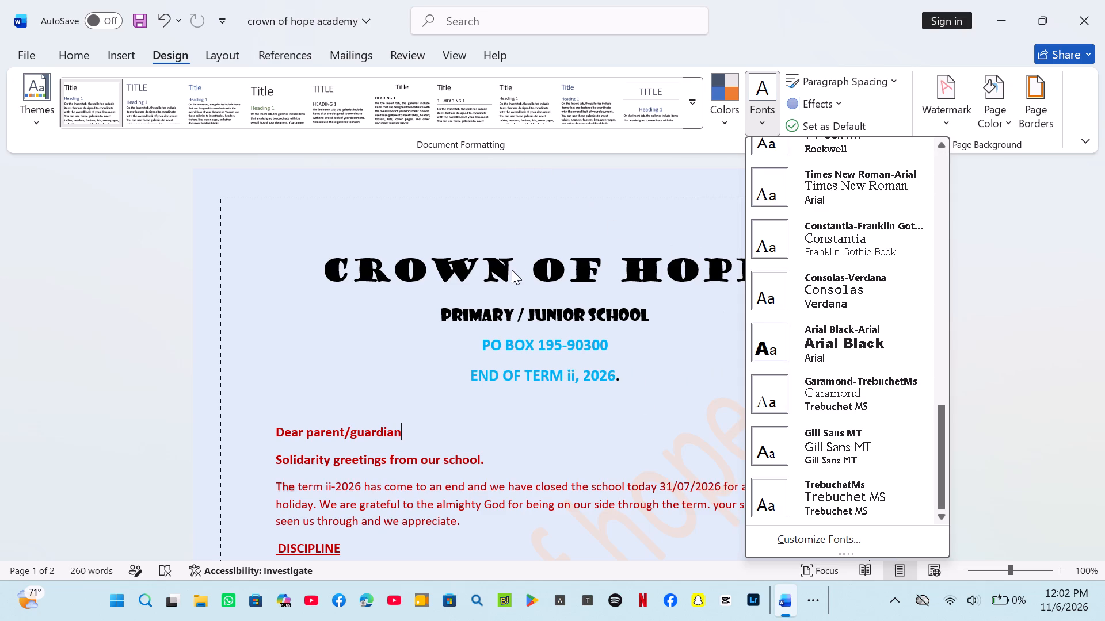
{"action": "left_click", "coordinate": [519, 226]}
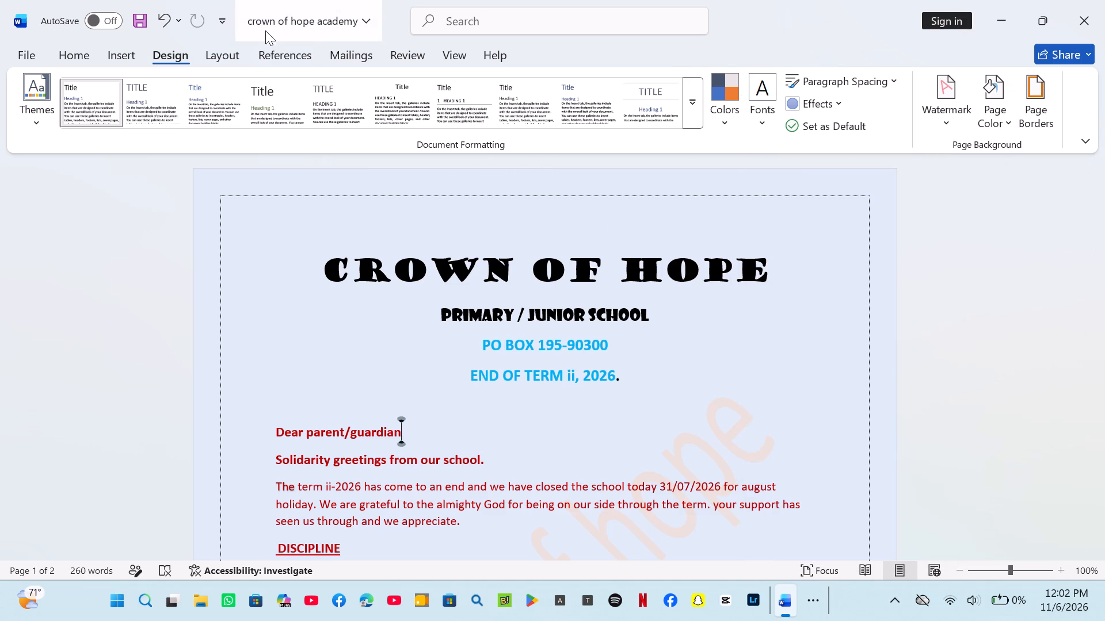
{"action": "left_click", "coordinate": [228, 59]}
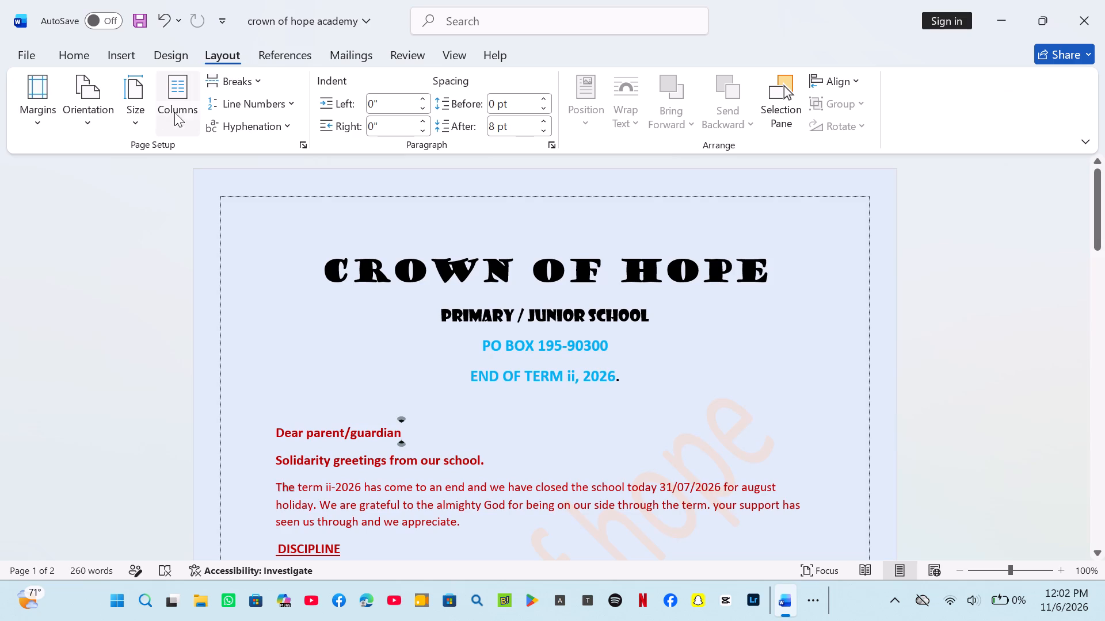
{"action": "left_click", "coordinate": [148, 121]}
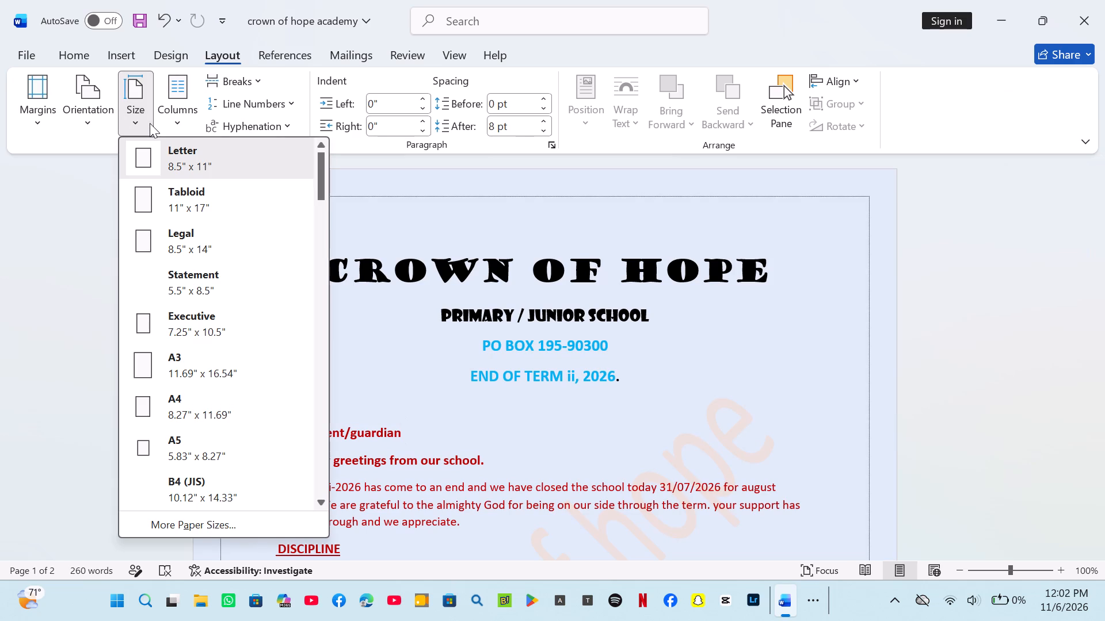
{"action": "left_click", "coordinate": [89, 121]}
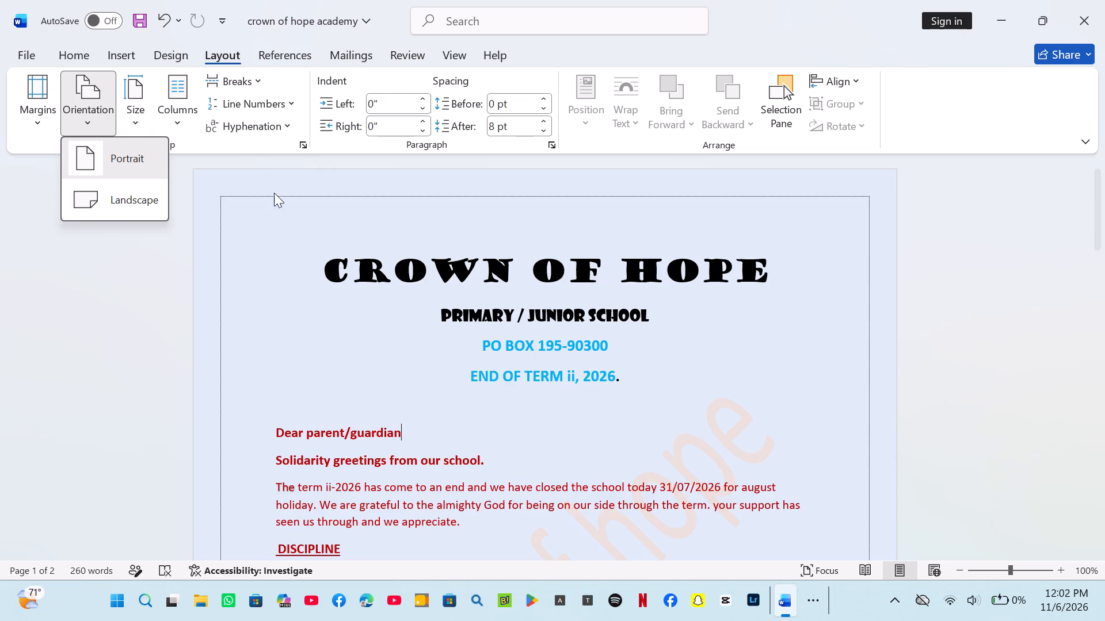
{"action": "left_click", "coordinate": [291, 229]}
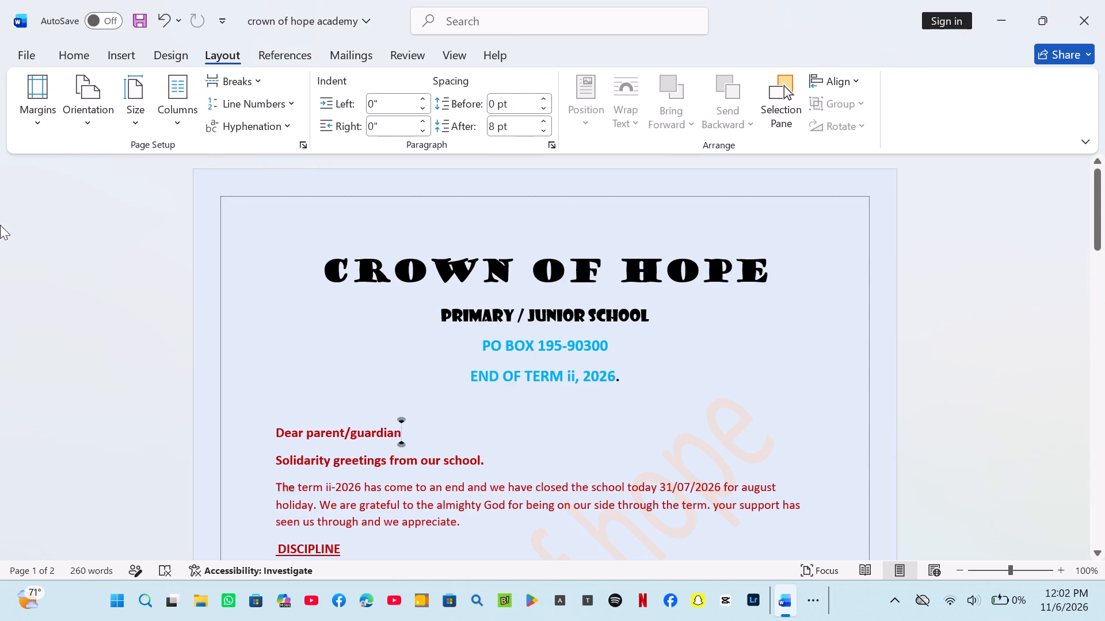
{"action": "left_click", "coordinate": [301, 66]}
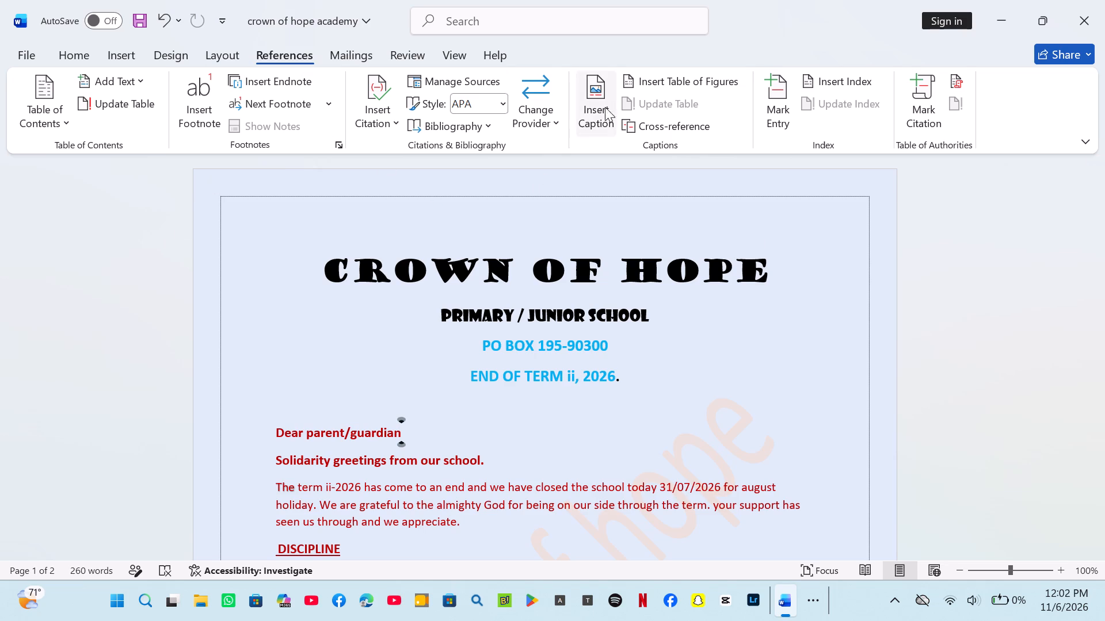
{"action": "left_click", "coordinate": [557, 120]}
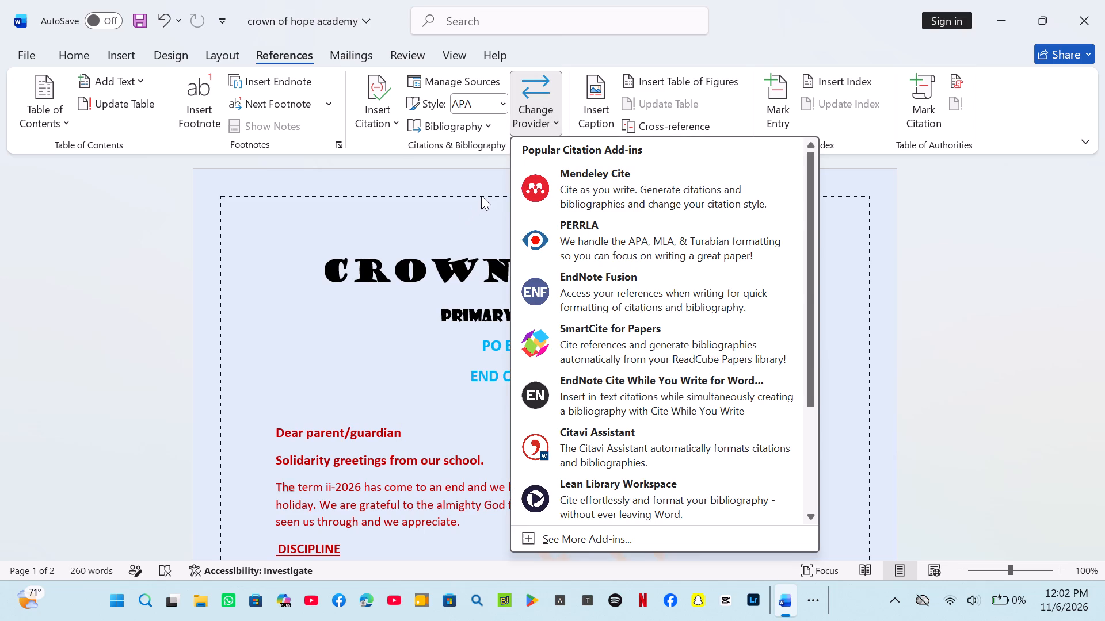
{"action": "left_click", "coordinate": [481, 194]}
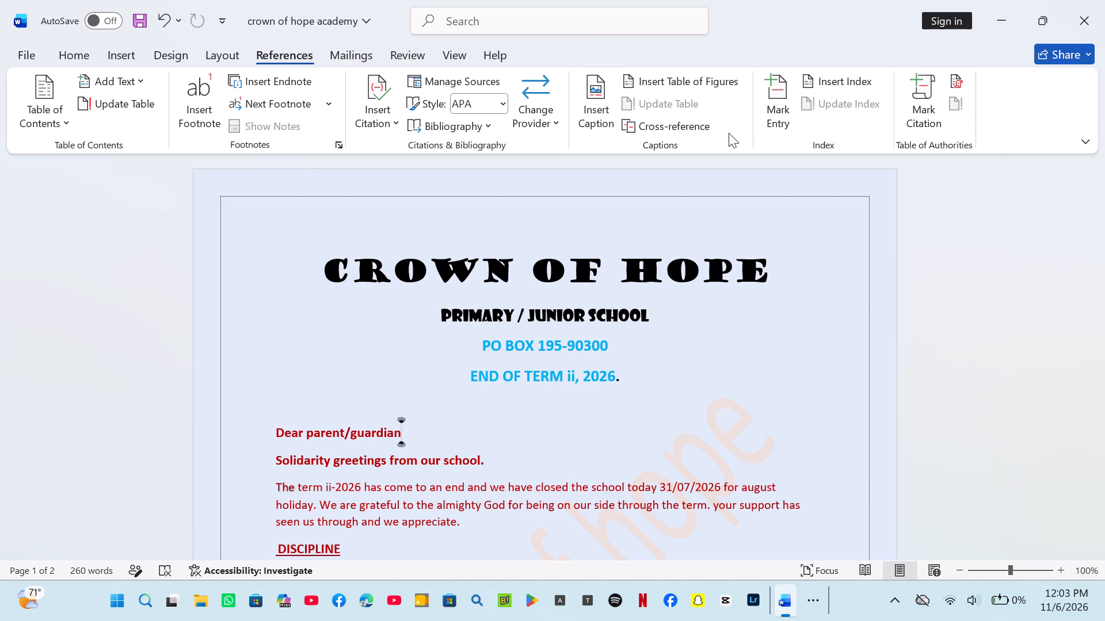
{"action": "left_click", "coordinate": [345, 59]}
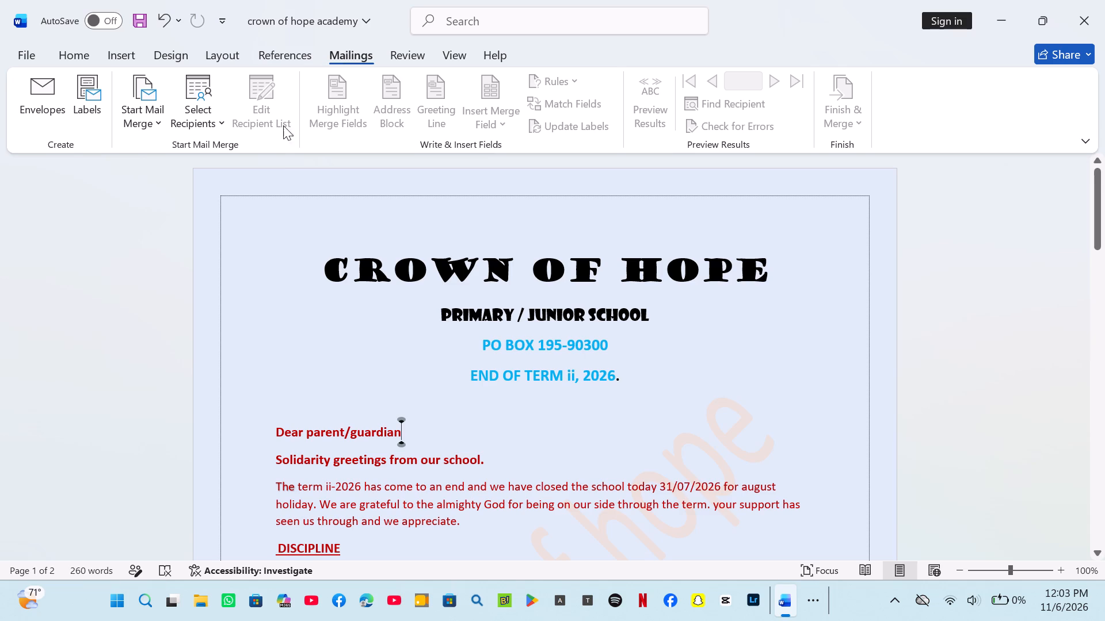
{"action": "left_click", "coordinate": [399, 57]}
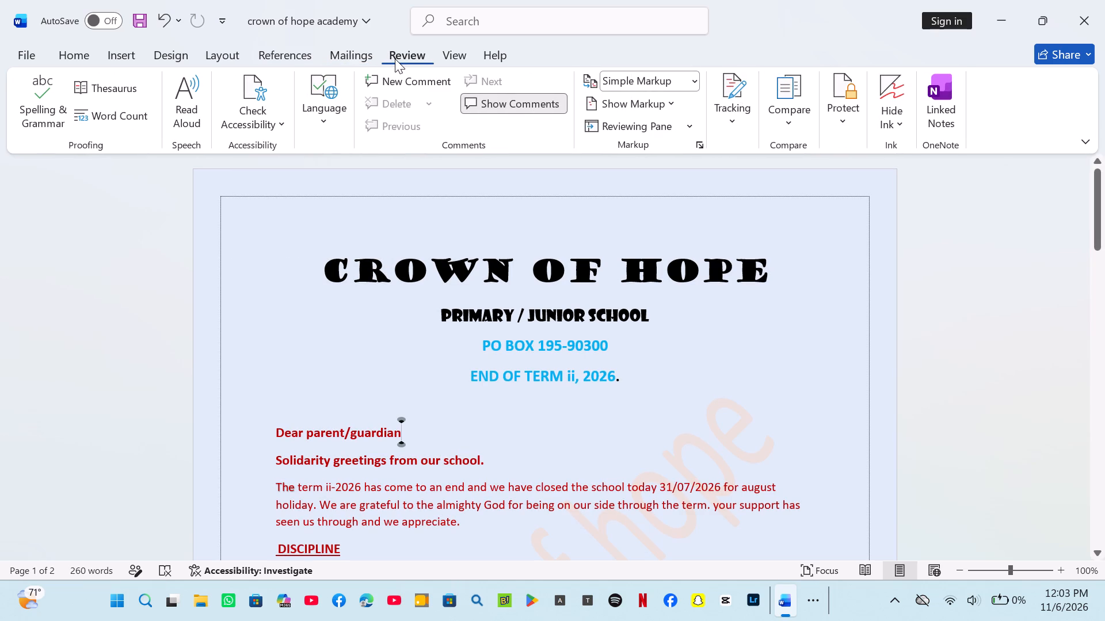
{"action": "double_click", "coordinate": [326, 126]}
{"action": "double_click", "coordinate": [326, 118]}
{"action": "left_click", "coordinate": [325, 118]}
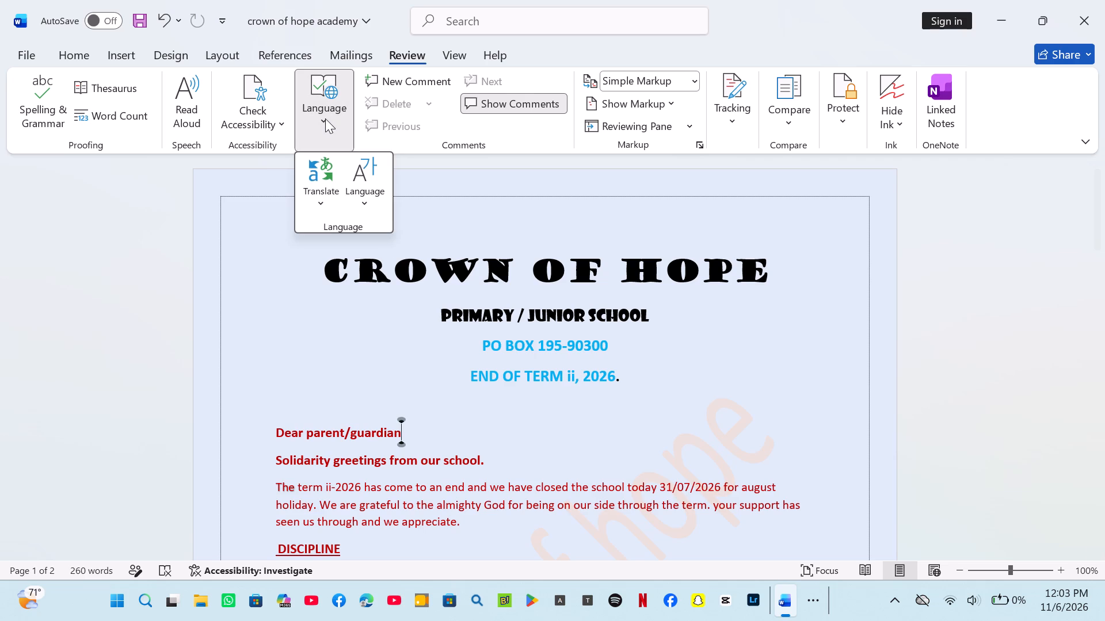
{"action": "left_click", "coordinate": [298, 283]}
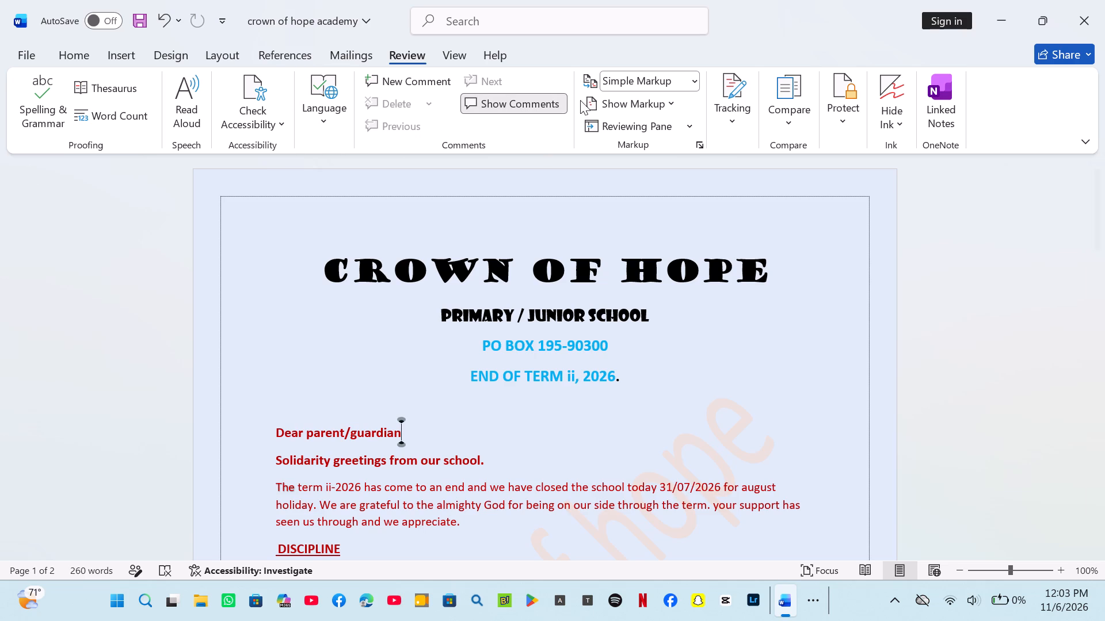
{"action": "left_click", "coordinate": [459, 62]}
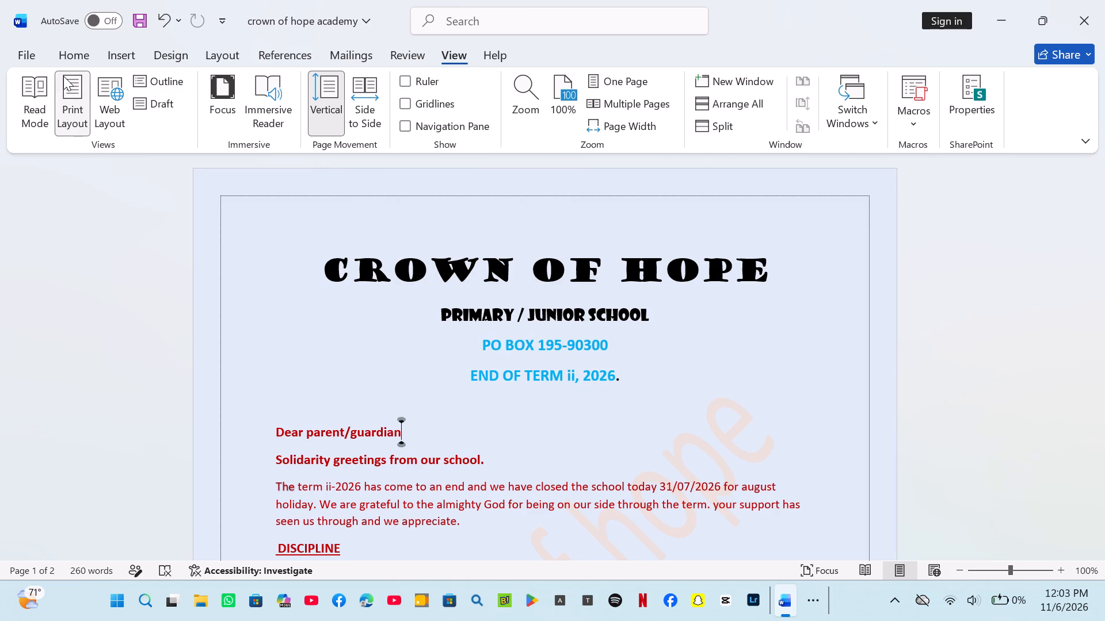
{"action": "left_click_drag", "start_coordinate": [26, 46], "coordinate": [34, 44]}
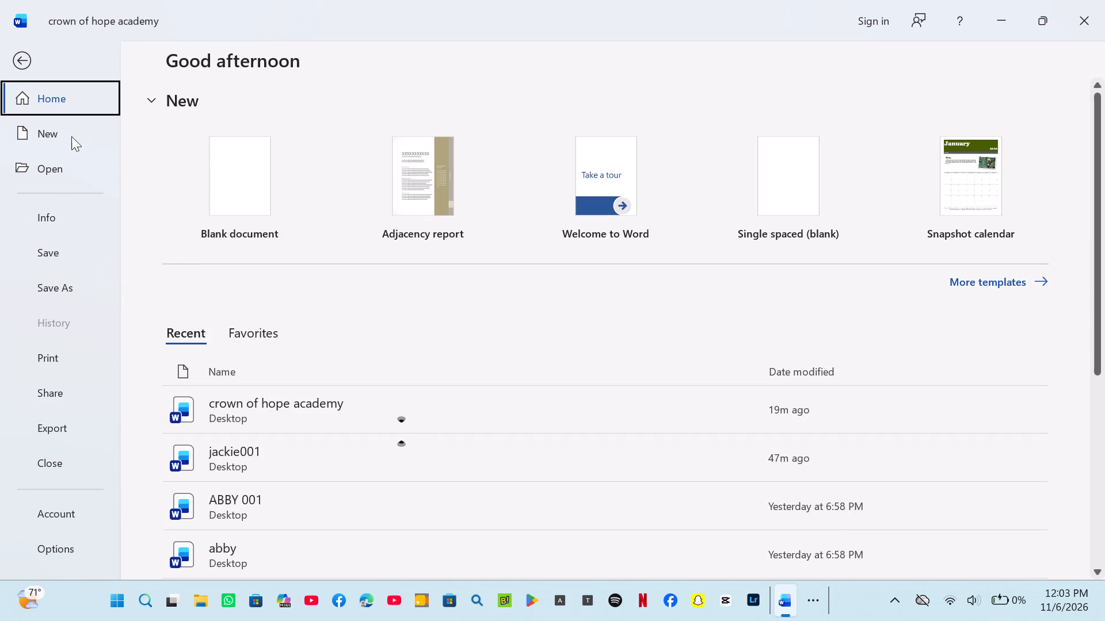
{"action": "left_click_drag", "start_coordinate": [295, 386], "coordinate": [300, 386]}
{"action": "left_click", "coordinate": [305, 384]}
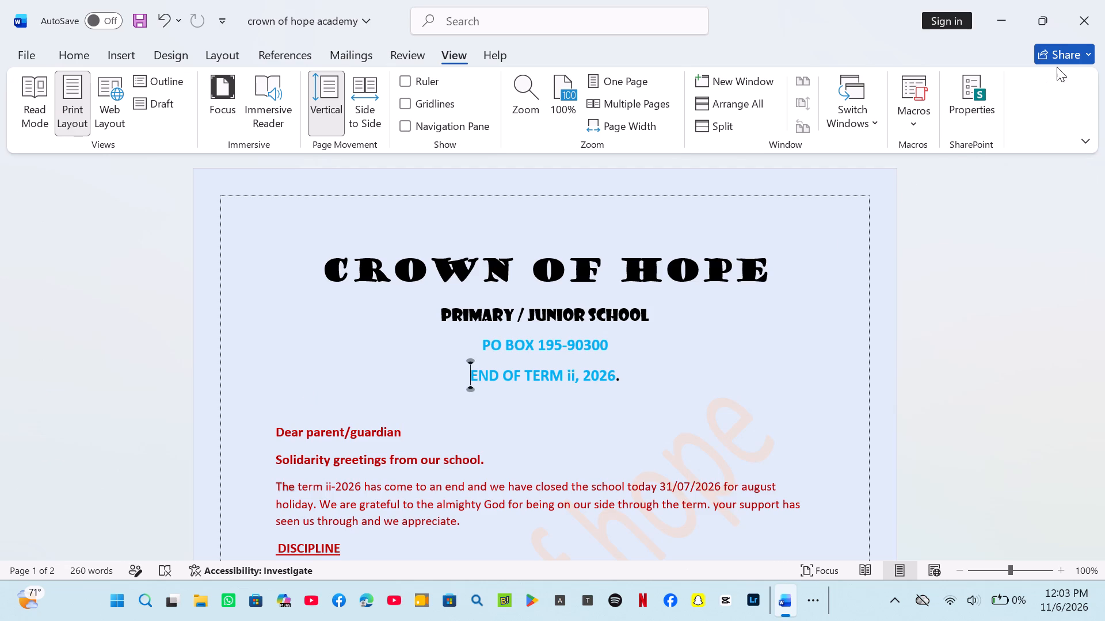
Close the "crown of hope academy" document.
{"action": "left_click_drag", "start_coordinate": [1091, 15], "coordinate": [1086, 24]}
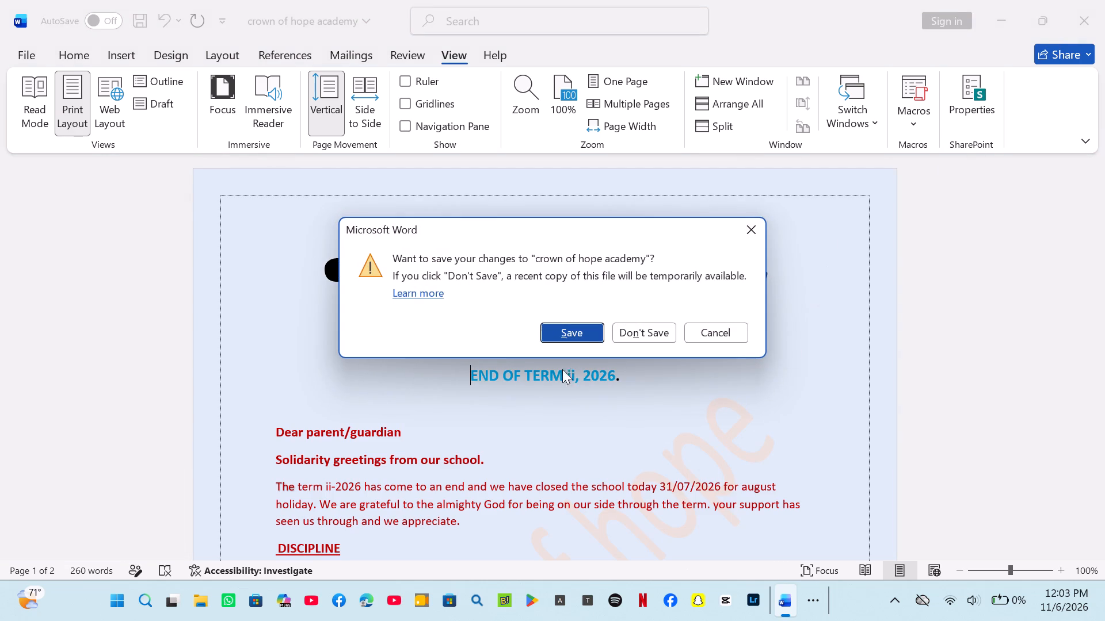
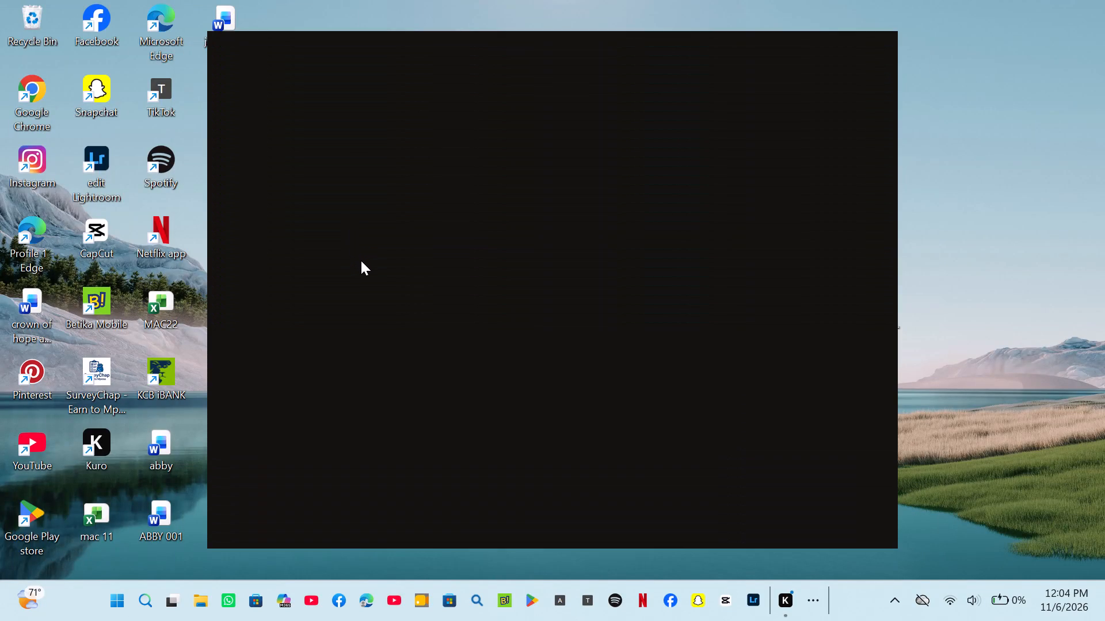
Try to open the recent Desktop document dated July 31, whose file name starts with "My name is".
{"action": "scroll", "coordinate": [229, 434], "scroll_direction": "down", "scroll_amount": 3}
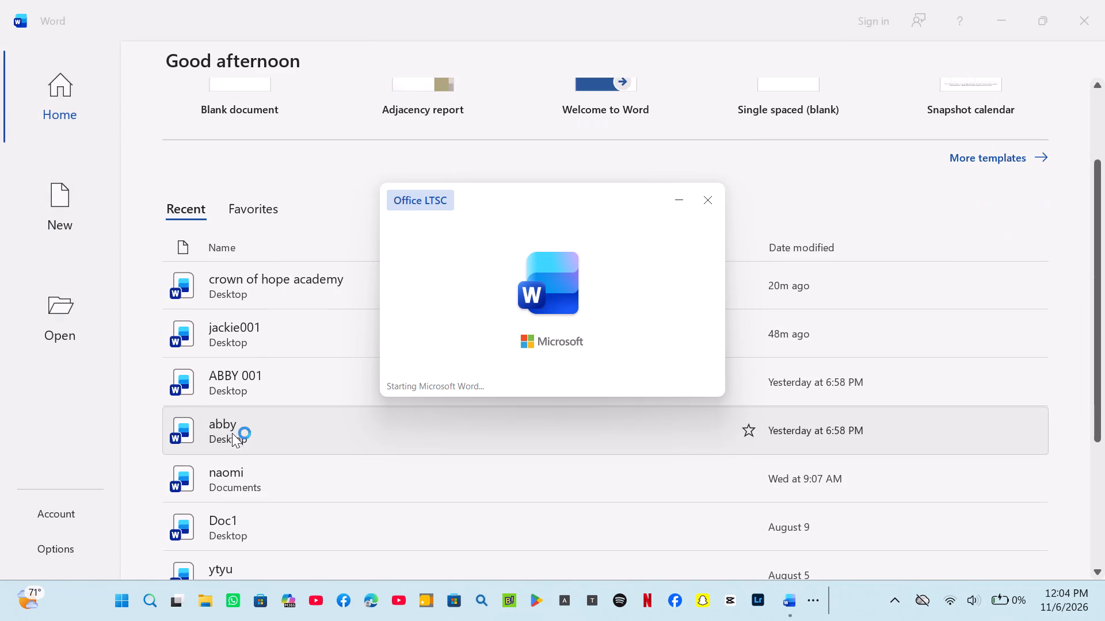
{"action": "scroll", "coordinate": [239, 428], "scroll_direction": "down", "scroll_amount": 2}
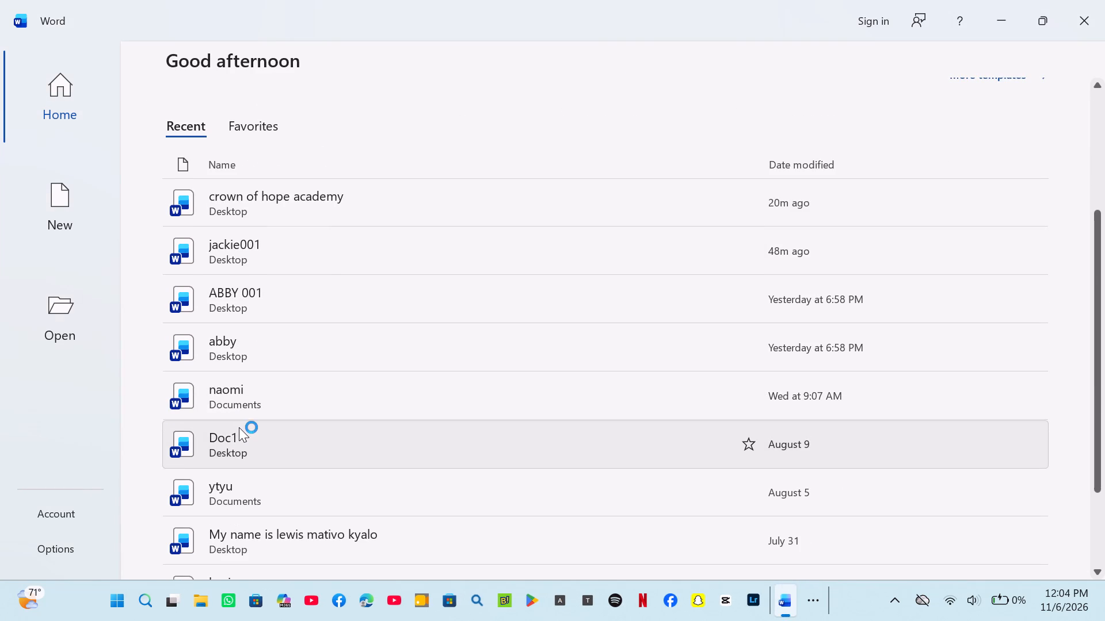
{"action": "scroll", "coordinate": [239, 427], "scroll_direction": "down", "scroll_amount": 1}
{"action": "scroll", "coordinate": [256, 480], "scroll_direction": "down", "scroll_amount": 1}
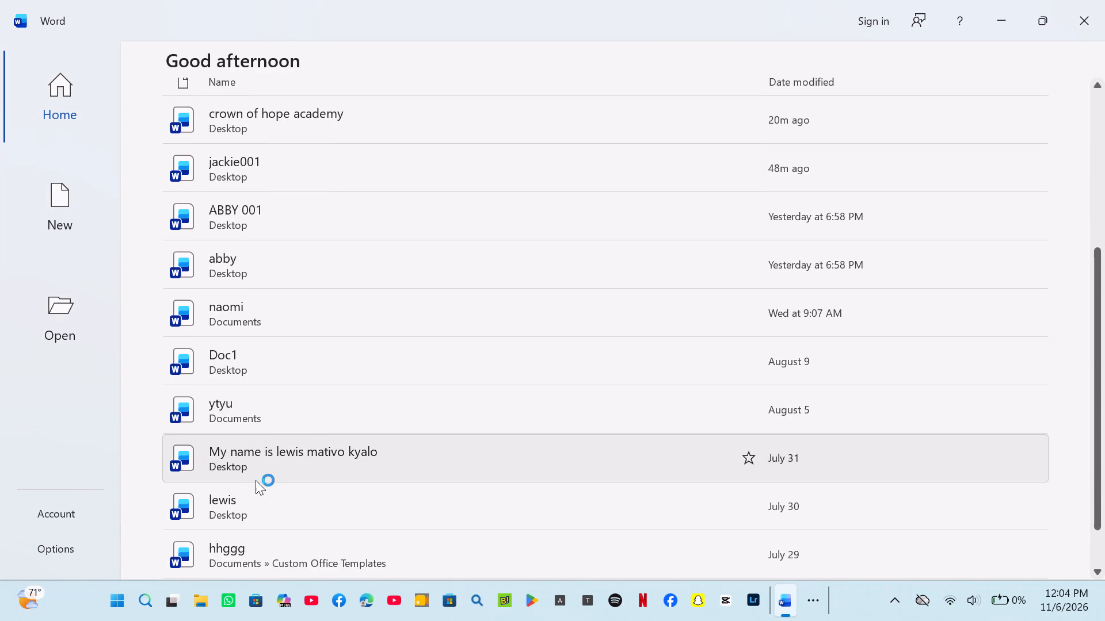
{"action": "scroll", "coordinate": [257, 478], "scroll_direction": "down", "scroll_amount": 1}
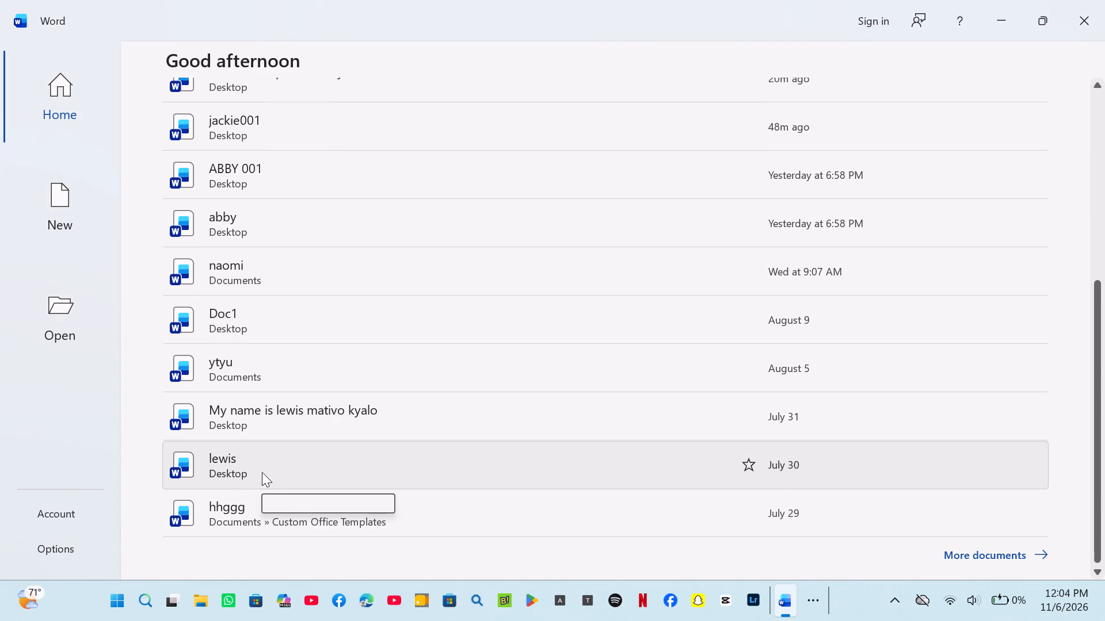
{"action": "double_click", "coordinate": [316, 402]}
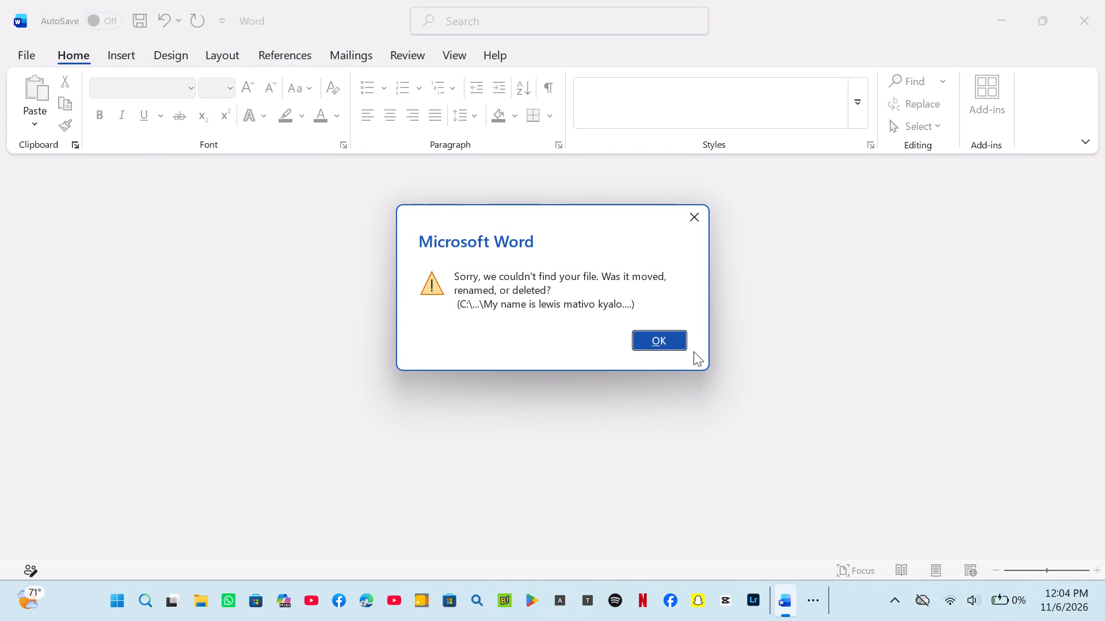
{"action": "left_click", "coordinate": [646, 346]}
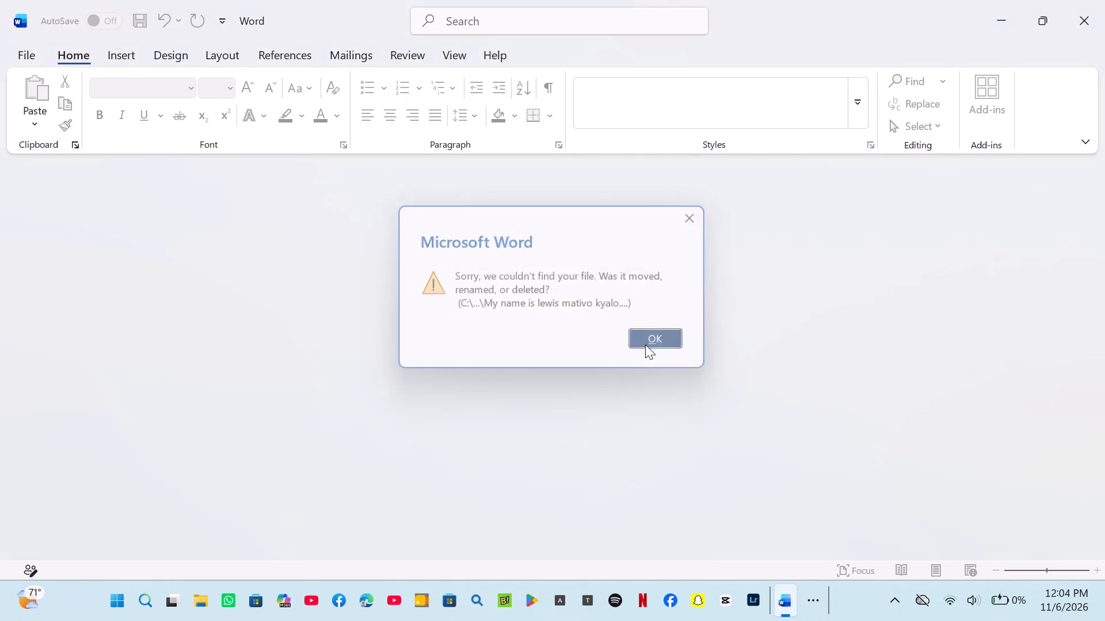
Close the empty Word window.
{"action": "left_click", "coordinate": [1092, 41]}
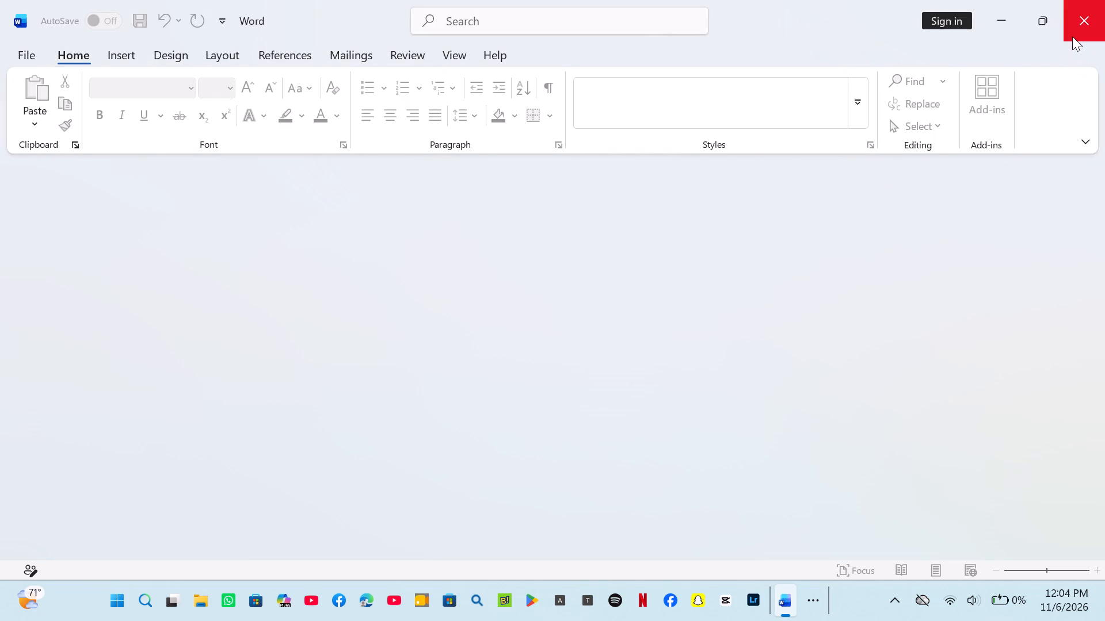